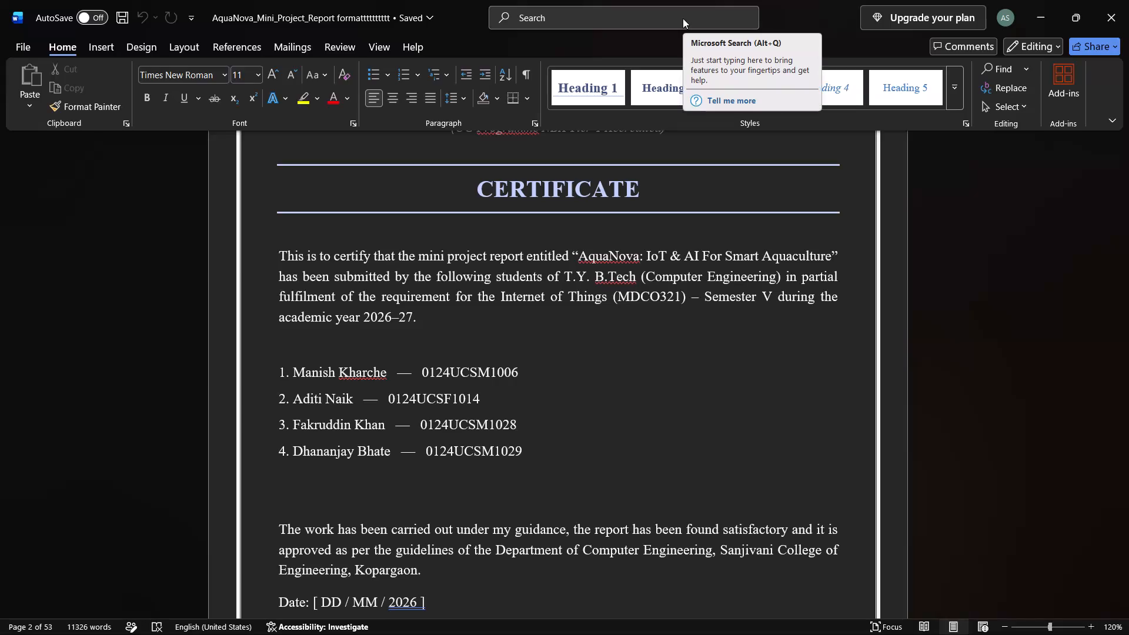
Skim the report from the certificate page through the front matter and chapters up to the start of the Testing Report.
scroll(686, 321, down, 6)
scroll(689, 321, up, 1)
scroll(692, 317, down, 20)
scroll(692, 317, down, 16)
scroll(698, 315, up, 1)
scroll(699, 314, down, 8)
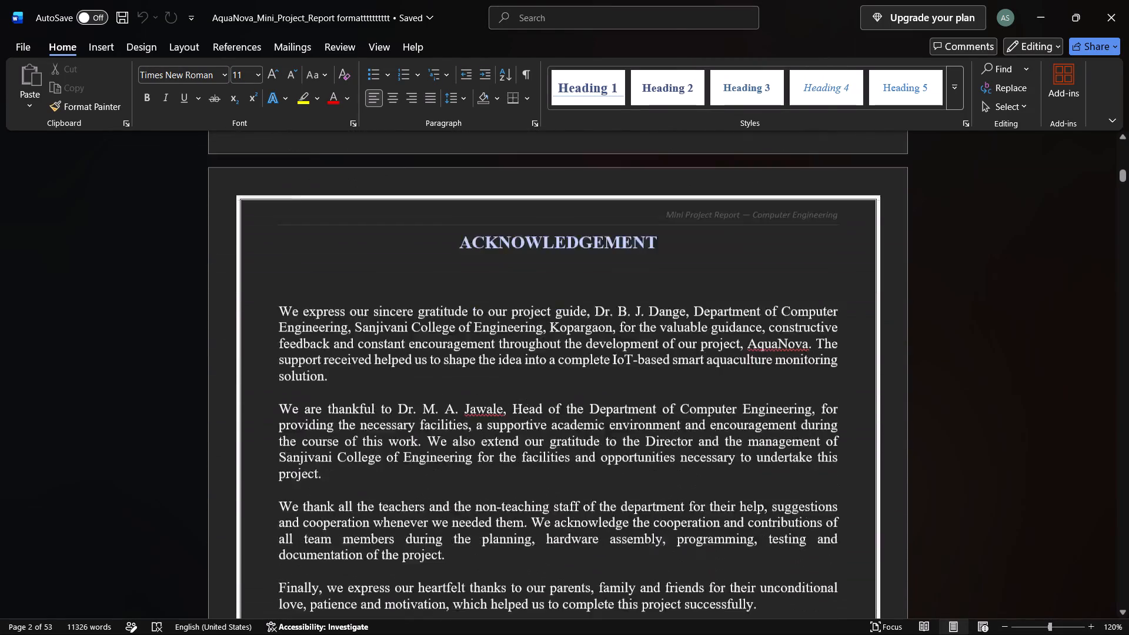
scroll(707, 306, up, 12)
scroll(711, 305, down, 20)
scroll(711, 305, down, 4)
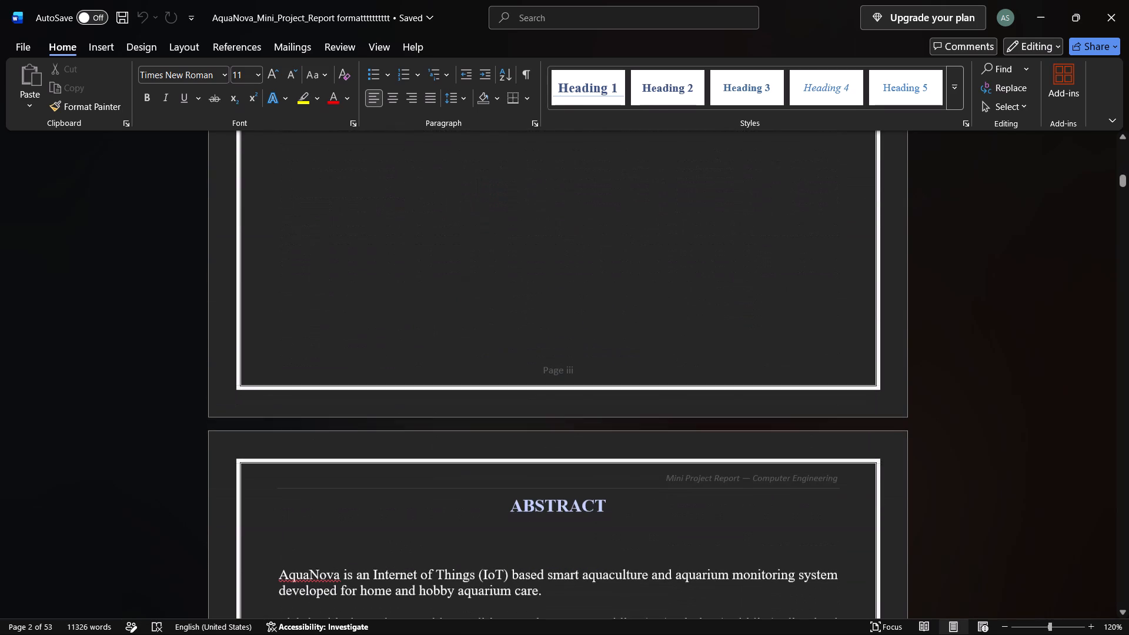
drag(1125, 175, 1128, 205)
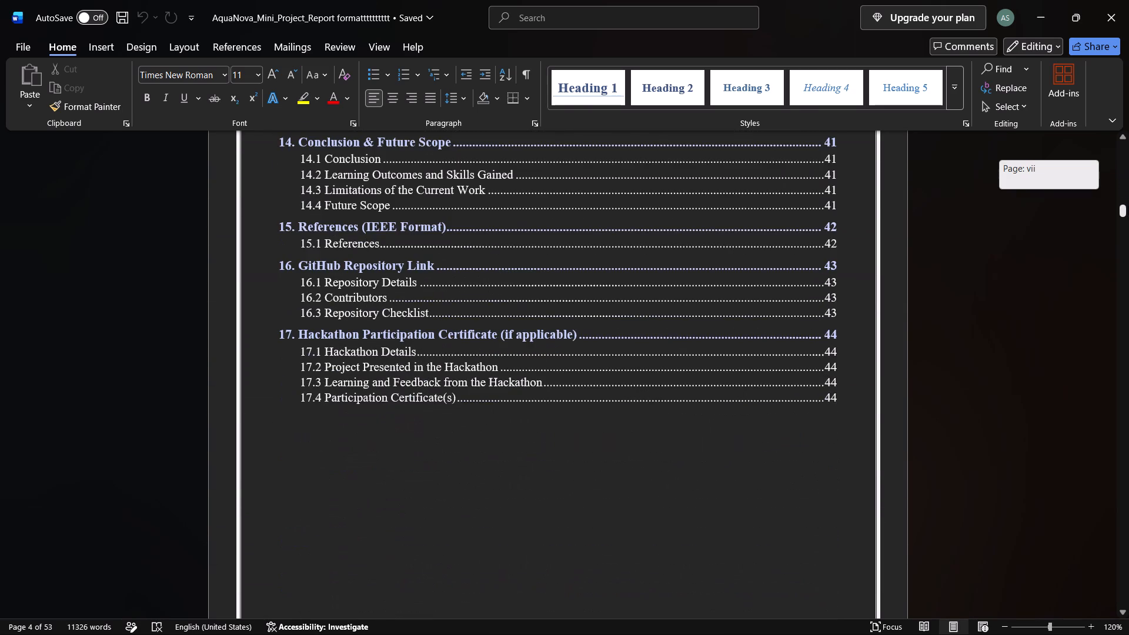
drag(1128, 205, 1128, 220)
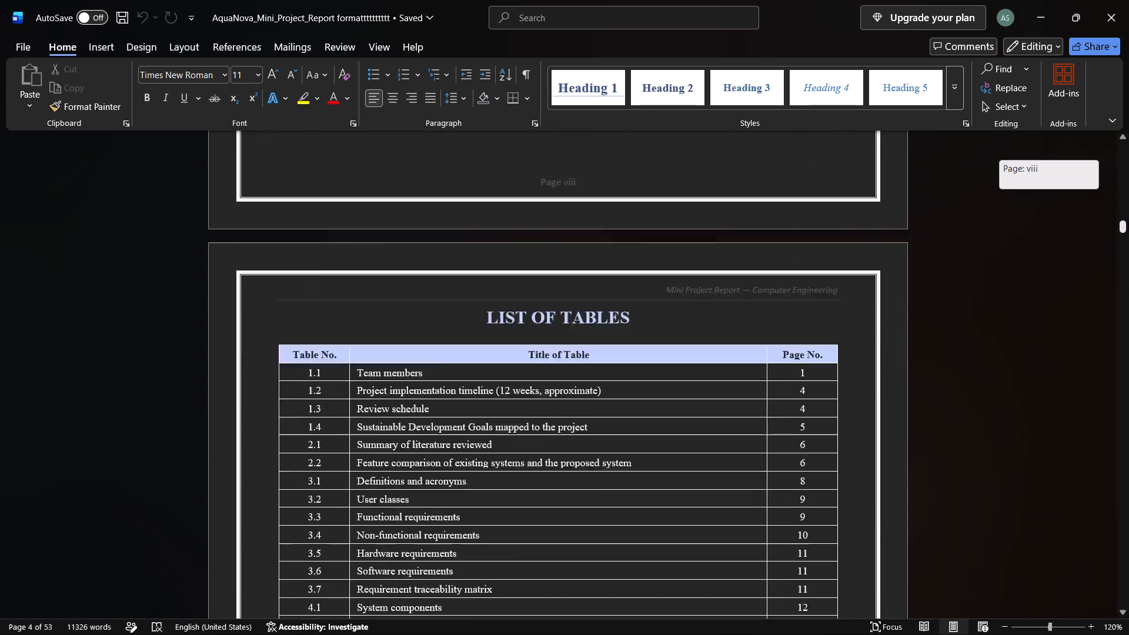
drag(1128, 220, 1127, 327)
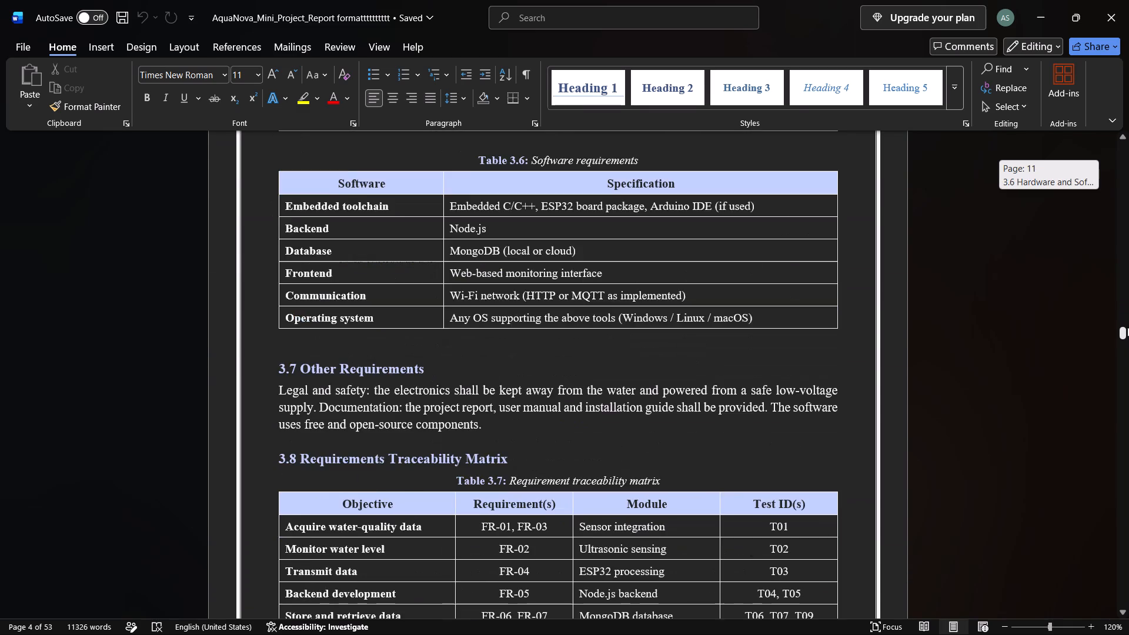
drag(1127, 327, 1128, 371)
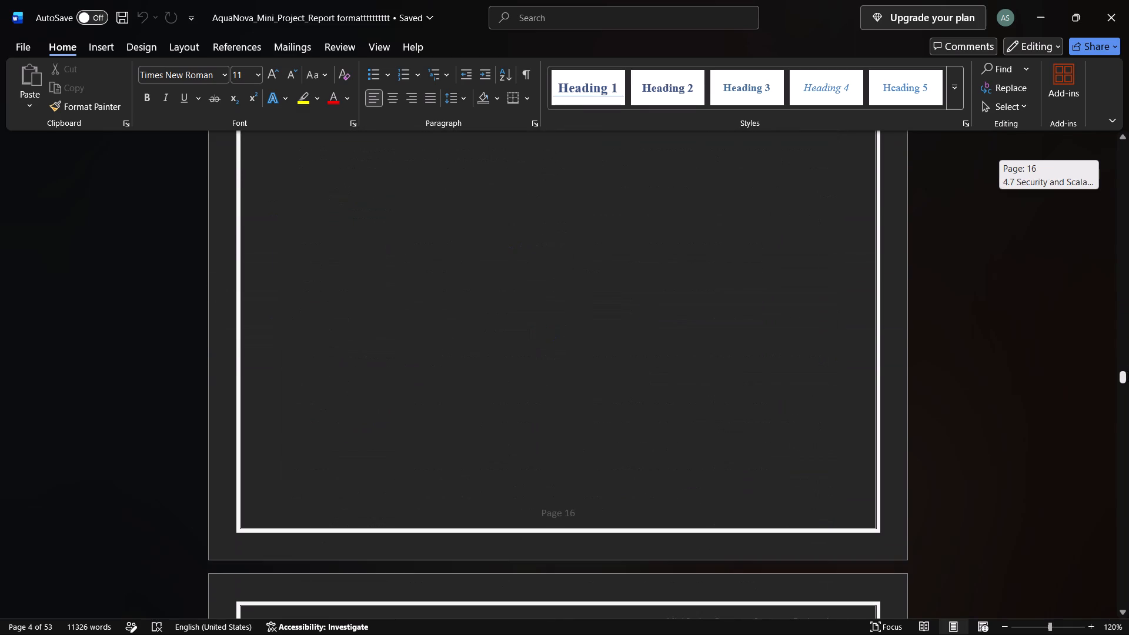
drag(1128, 371, 1128, 417)
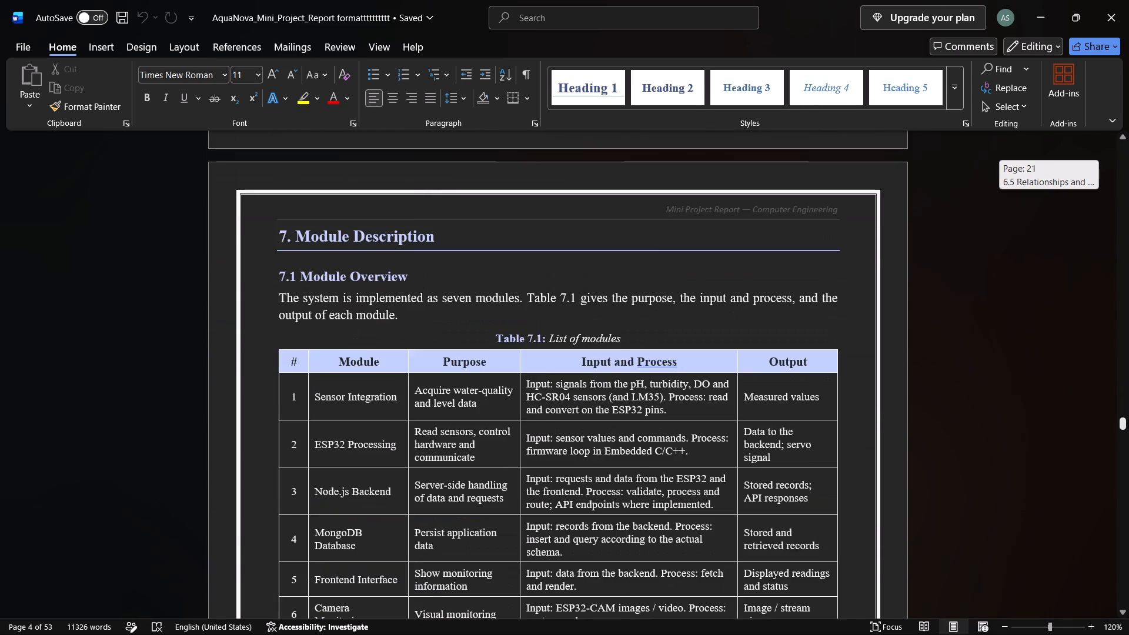
drag(1128, 417, 1128, 458)
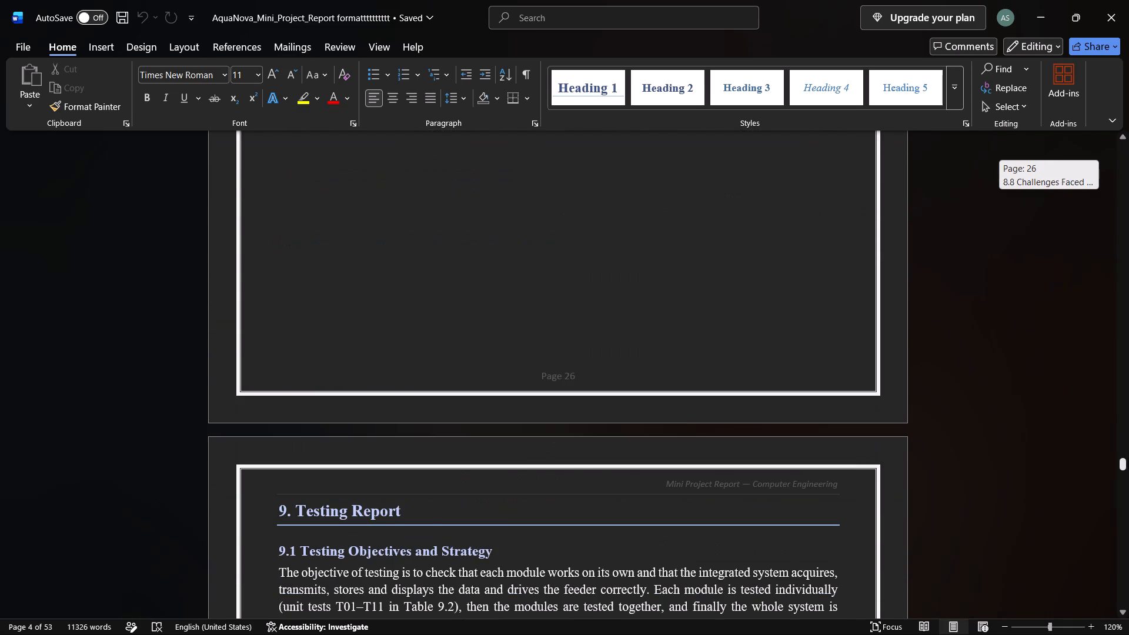
Go back to the Database Design chapter and review the pages from there through Table 7.2 on team members' contributions.
drag(1128, 458, 1126, 407)
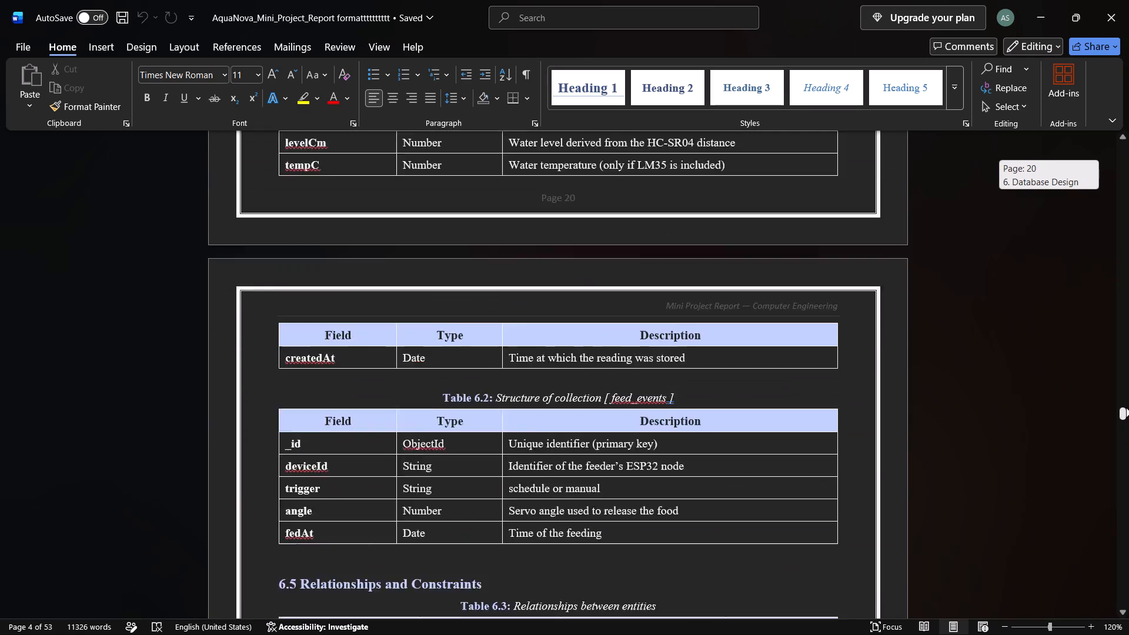
drag(1126, 407, 1126, 403)
scroll(1011, 352, up, 15)
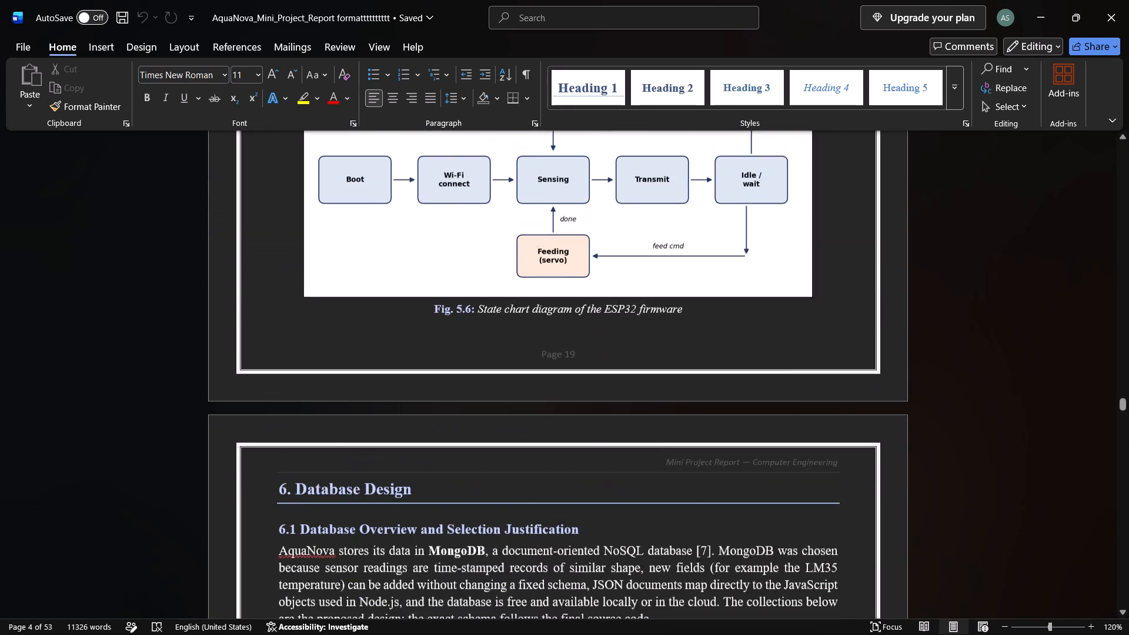
scroll(1007, 328, down, 8)
scroll(1007, 327, down, 15)
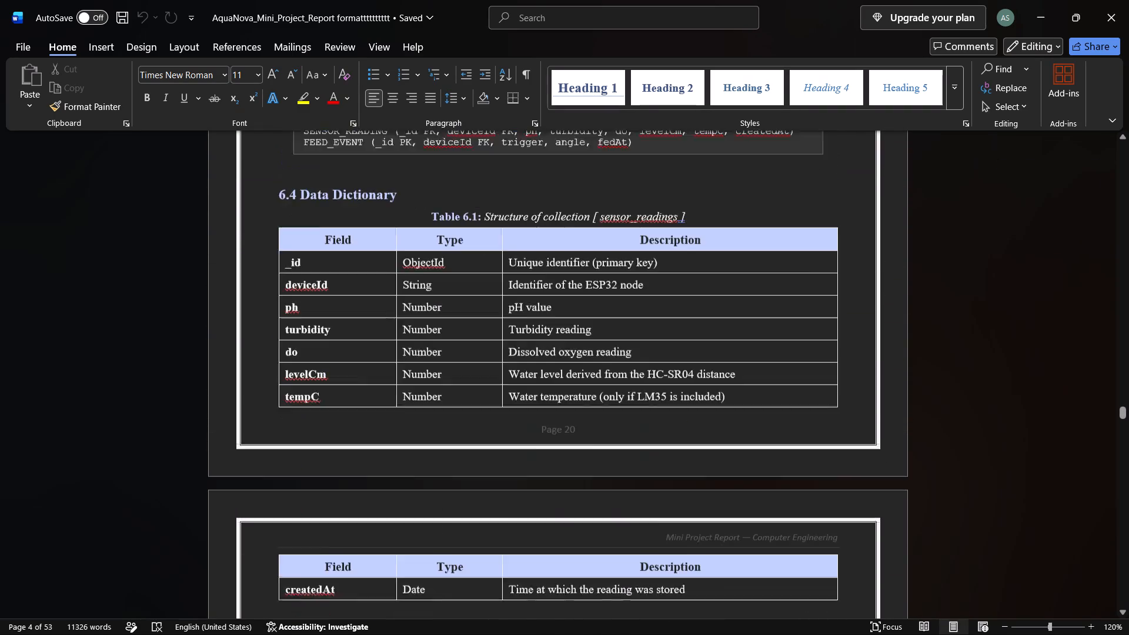
scroll(1008, 326, down, 20)
scroll(1008, 326, down, 18)
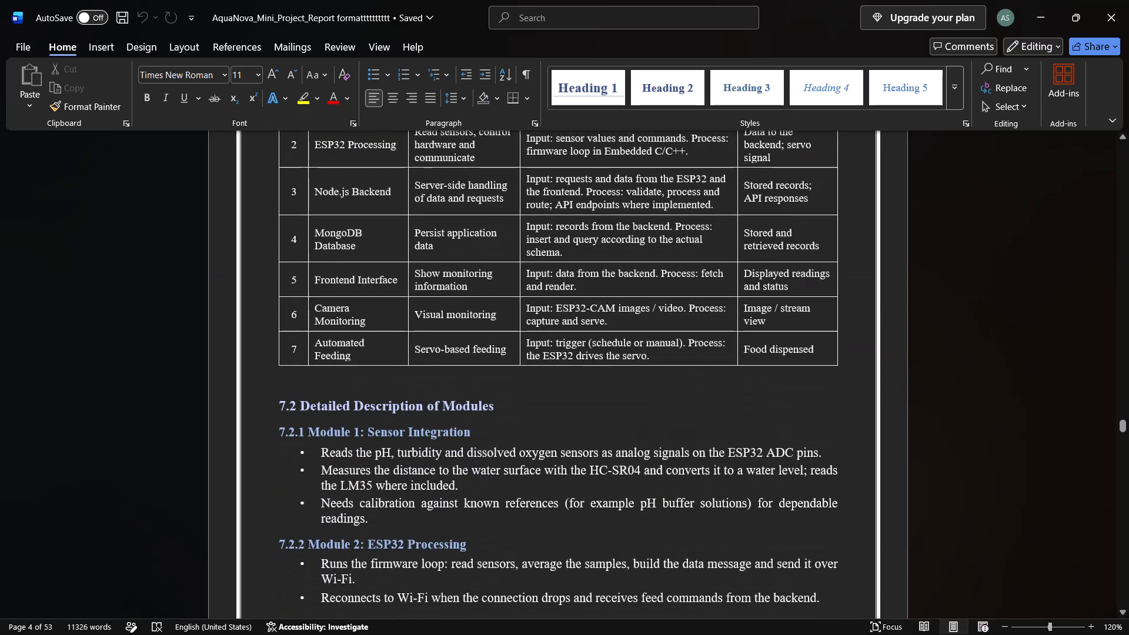
scroll(1010, 322, down, 18)
scroll(1010, 321, down, 8)
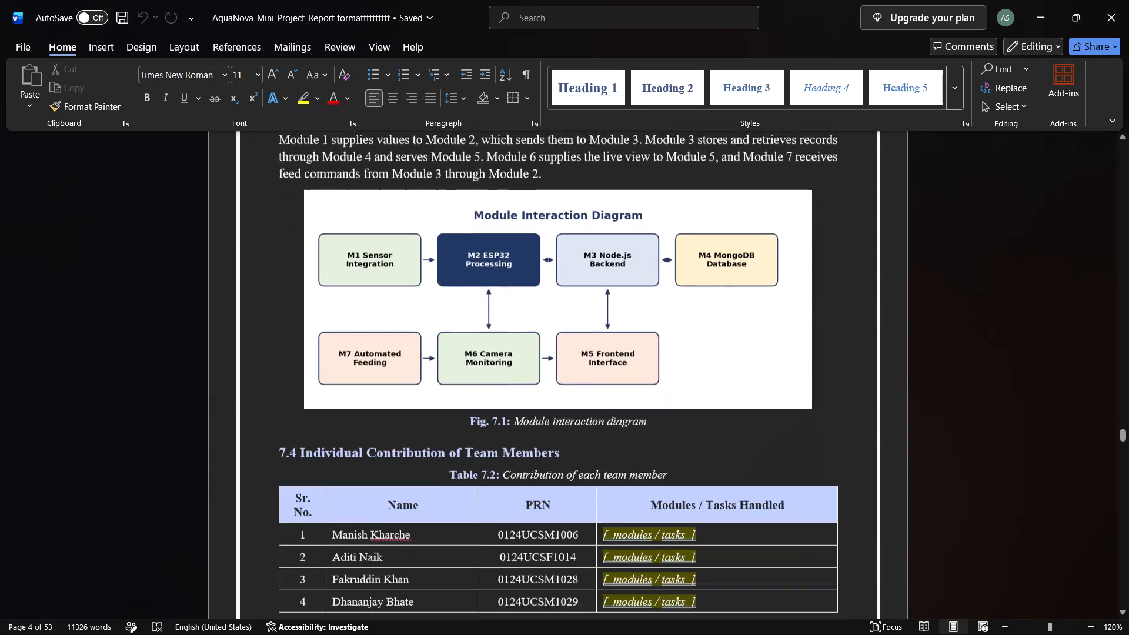
scroll(1010, 320, down, 4)
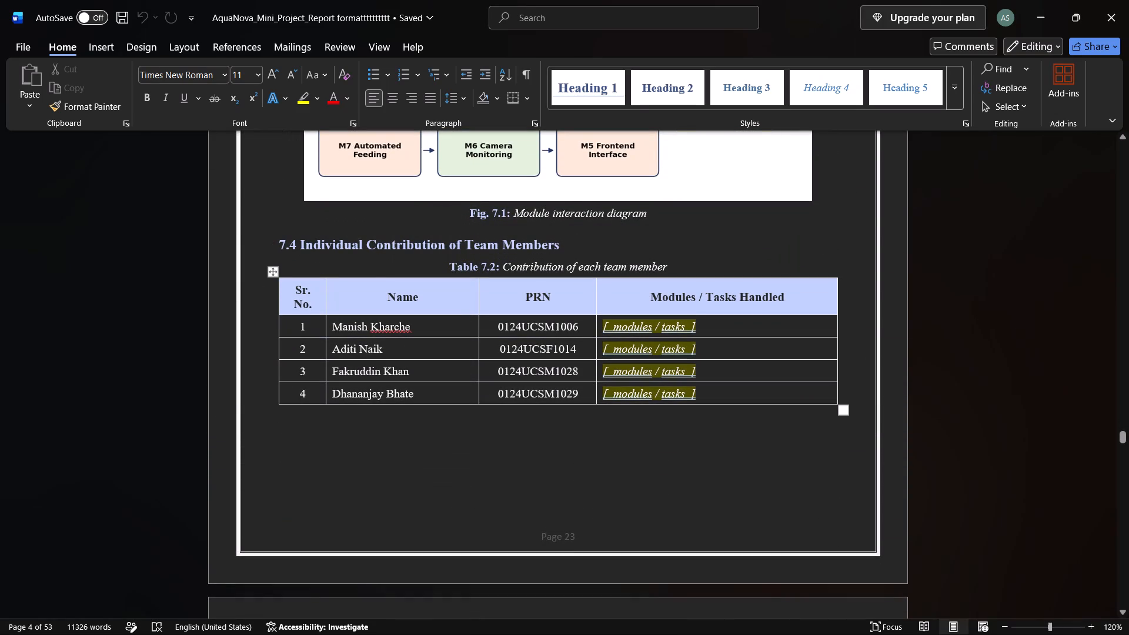
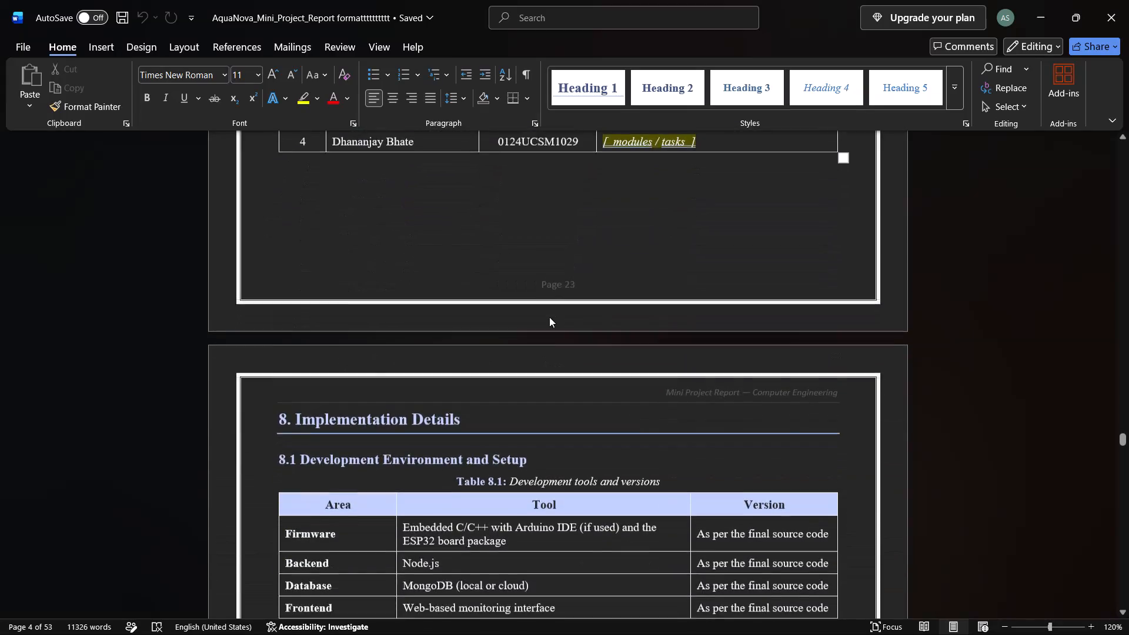
Review the Implementation Details chapter, from the development tools table through the API endpoints, libraries table and version control section.
scroll(549, 317, down, 15)
scroll(549, 317, up, 1)
scroll(549, 317, down, 20)
scroll(549, 317, down, 7)
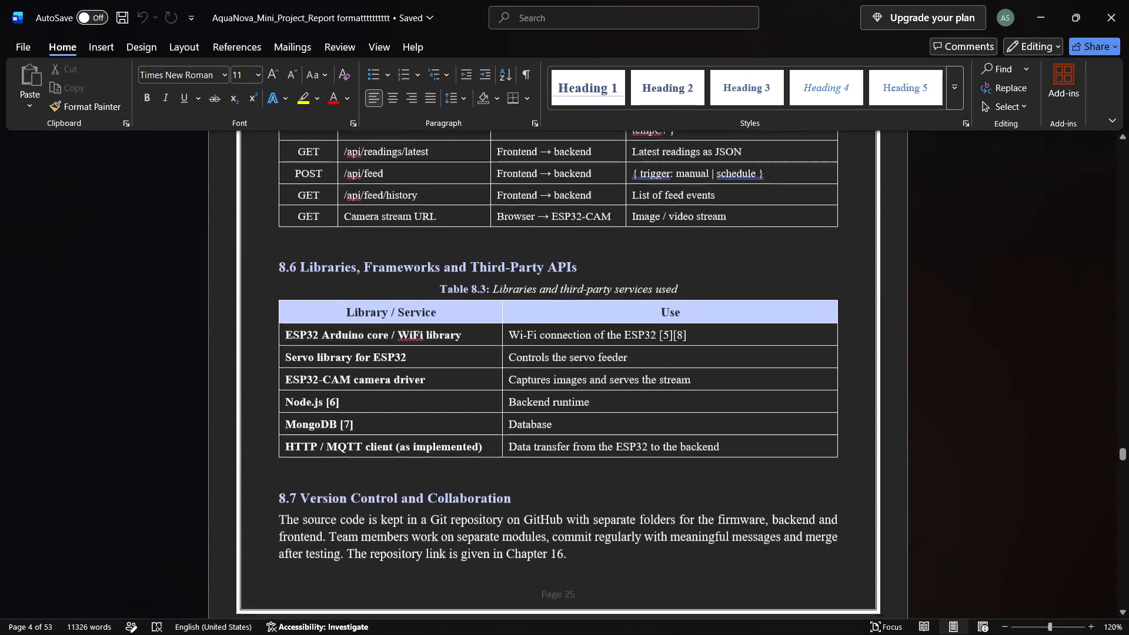
scroll(549, 317, down, 20)
scroll(549, 317, down, 3)
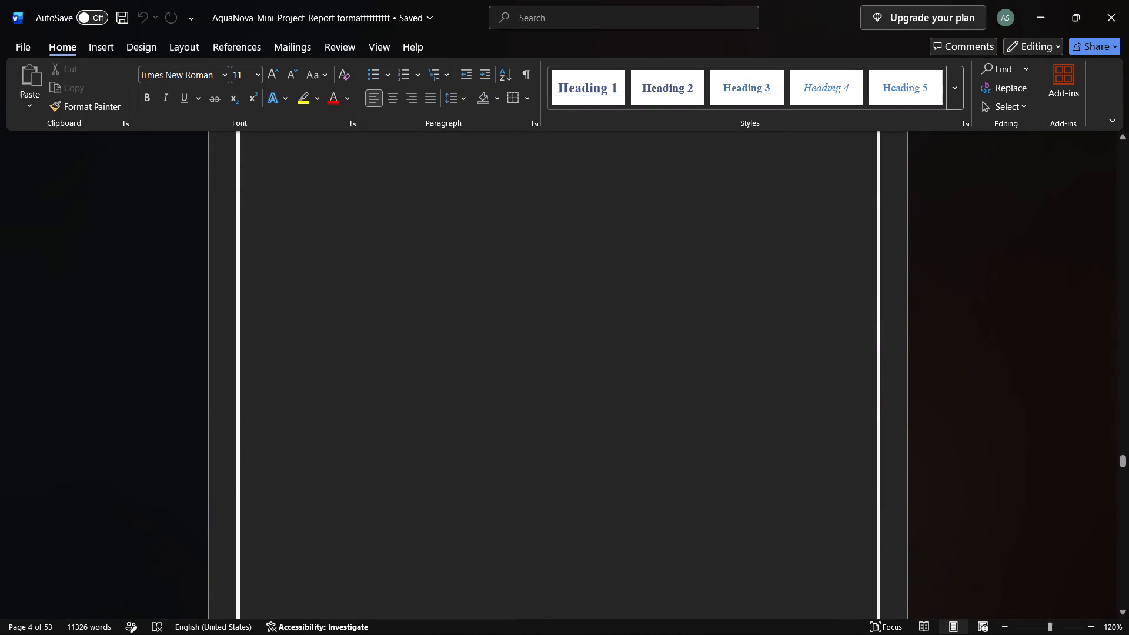
Skim the Testing Report chapter from its start through the testing types and test cases tables to the performance measurements.
scroll(549, 317, down, 20)
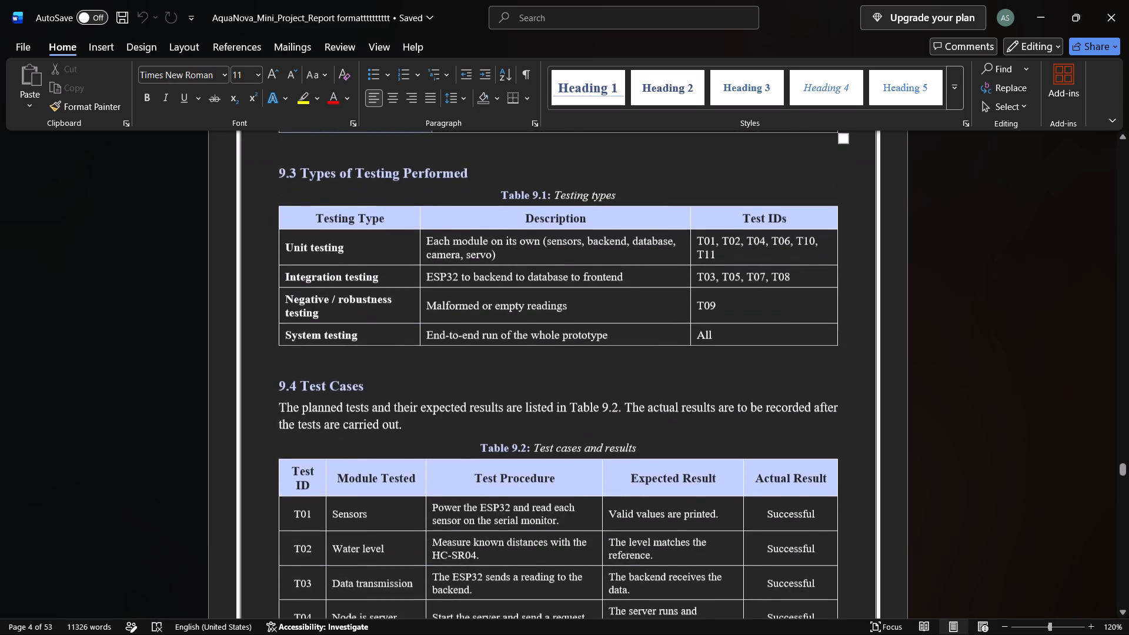
scroll(549, 317, down, 8)
scroll(549, 317, up, 1)
scroll(549, 317, down, 16)
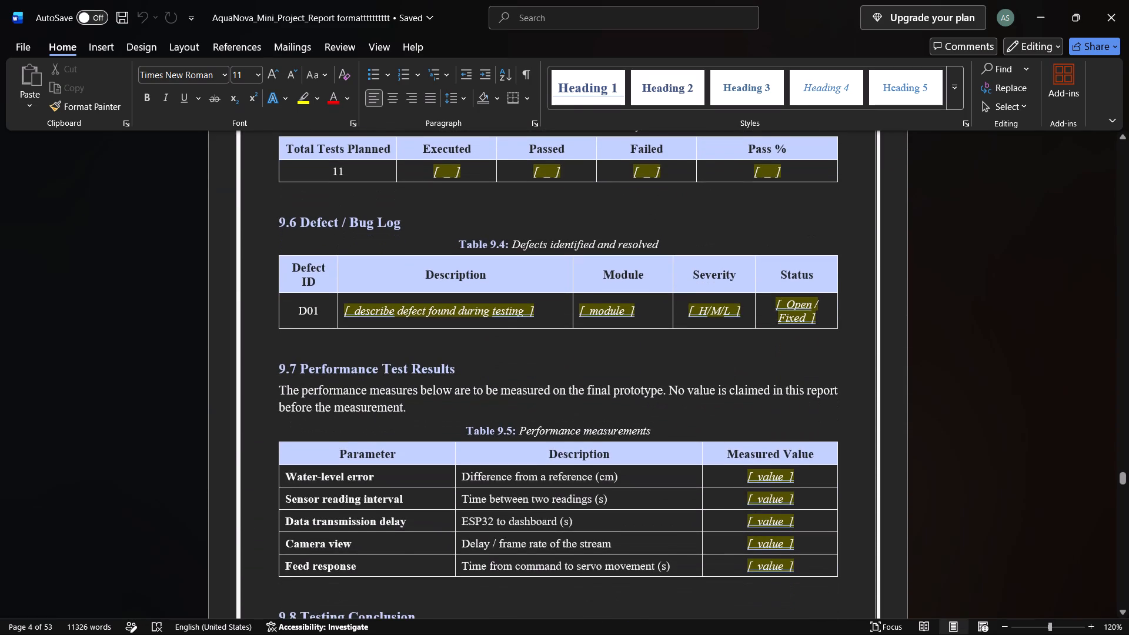
Examine the highlighted placeholder entries in Tables 9.3 to 9.5, covering the test summary, defect log and performance measurements.
scroll(549, 317, up, 4)
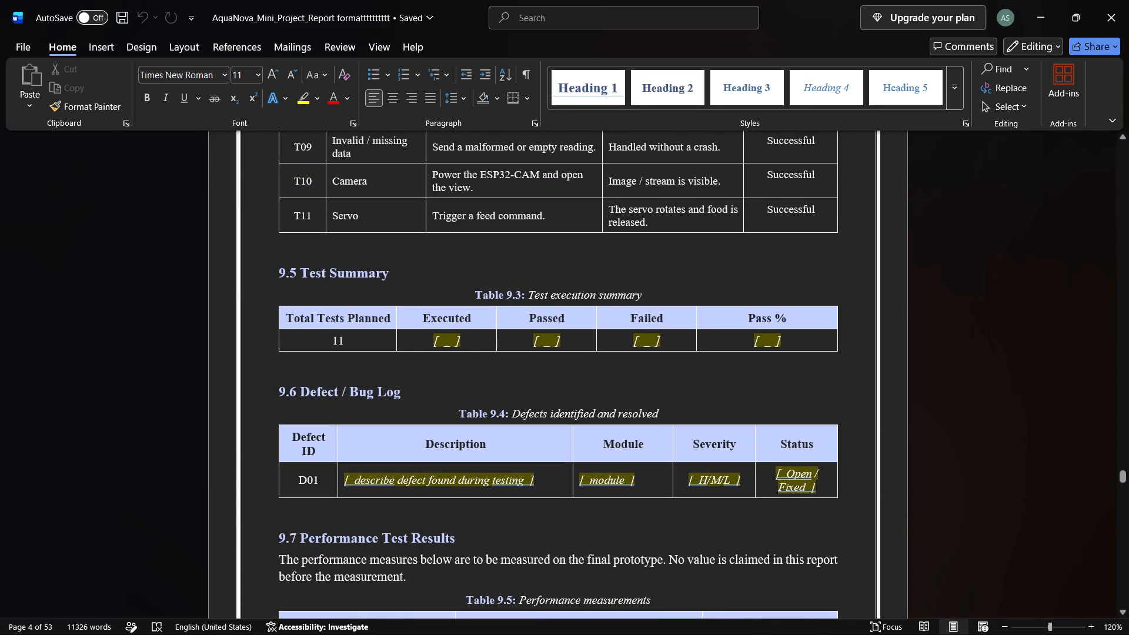
scroll(740, 337, down, 2)
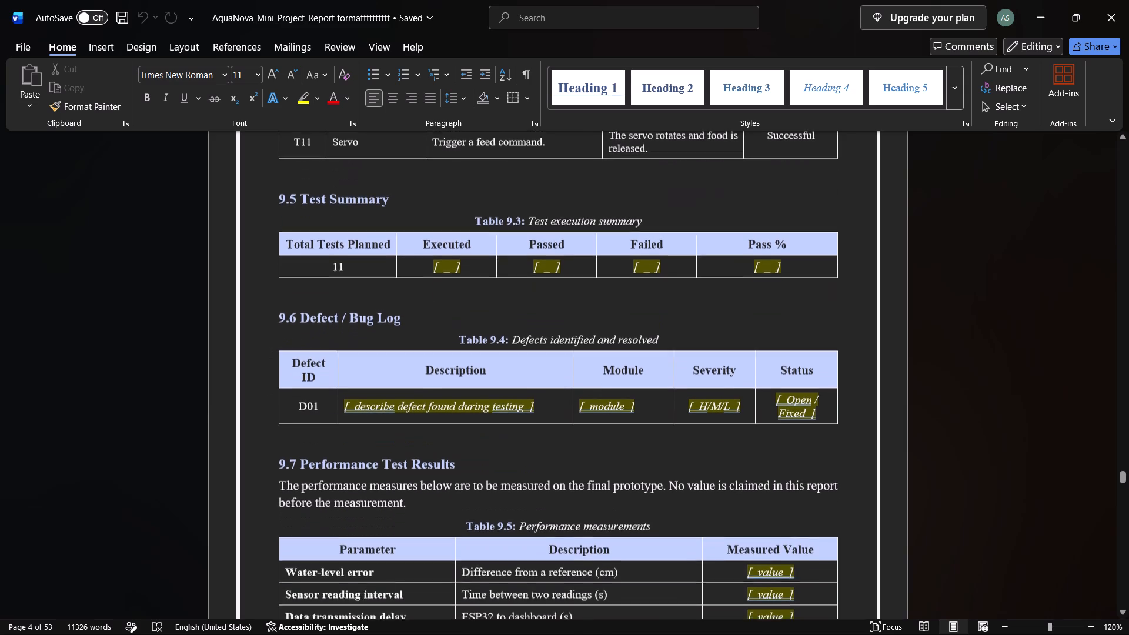
scroll(740, 337, down, 1)
scroll(740, 337, up, 1)
scroll(740, 337, down, 1)
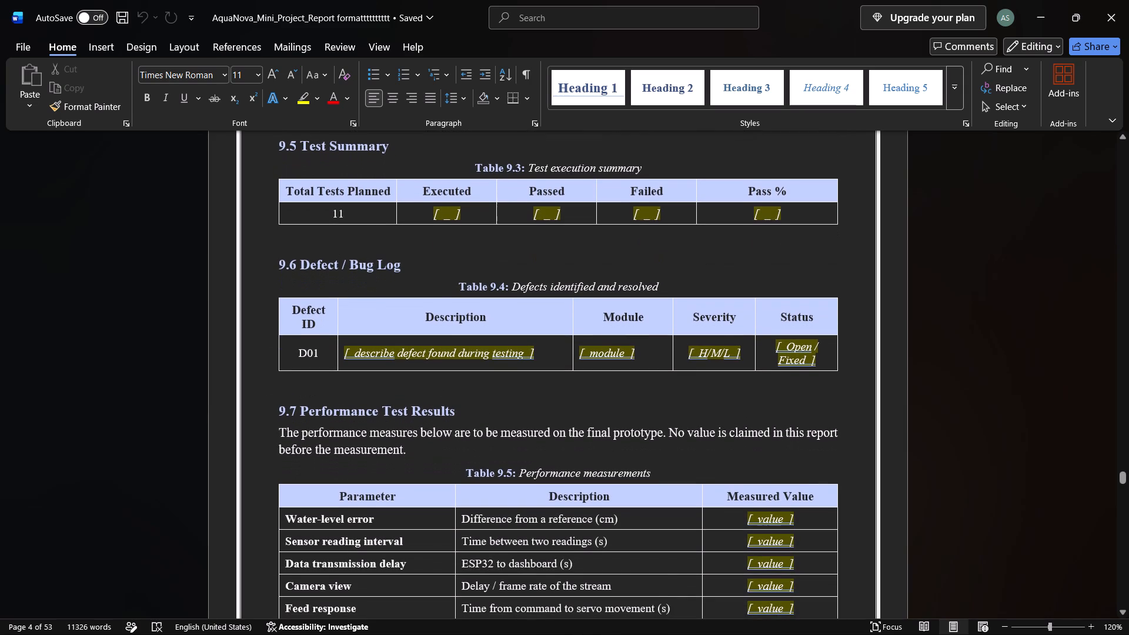
scroll(740, 337, down, 2)
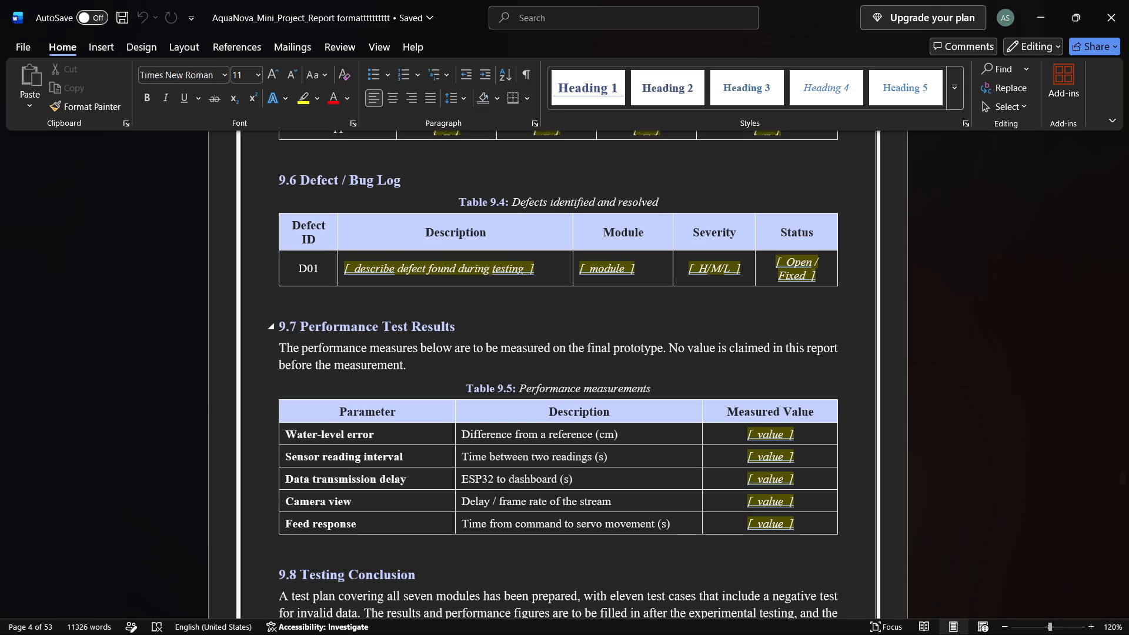
scroll(740, 337, up, 2)
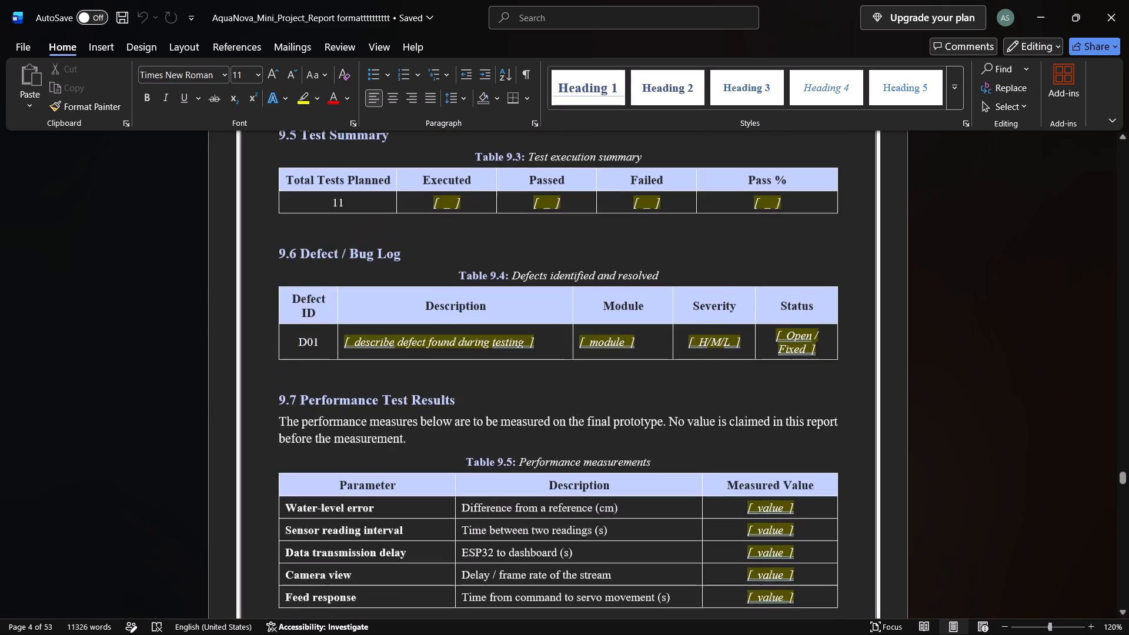
Recheck the placeholders in Tables 9.3 to 9.5, and look back through the Implementation Details chapter to Table 7.2 on team members' contributions.
scroll(740, 337, up, 1)
scroll(740, 337, down, 1)
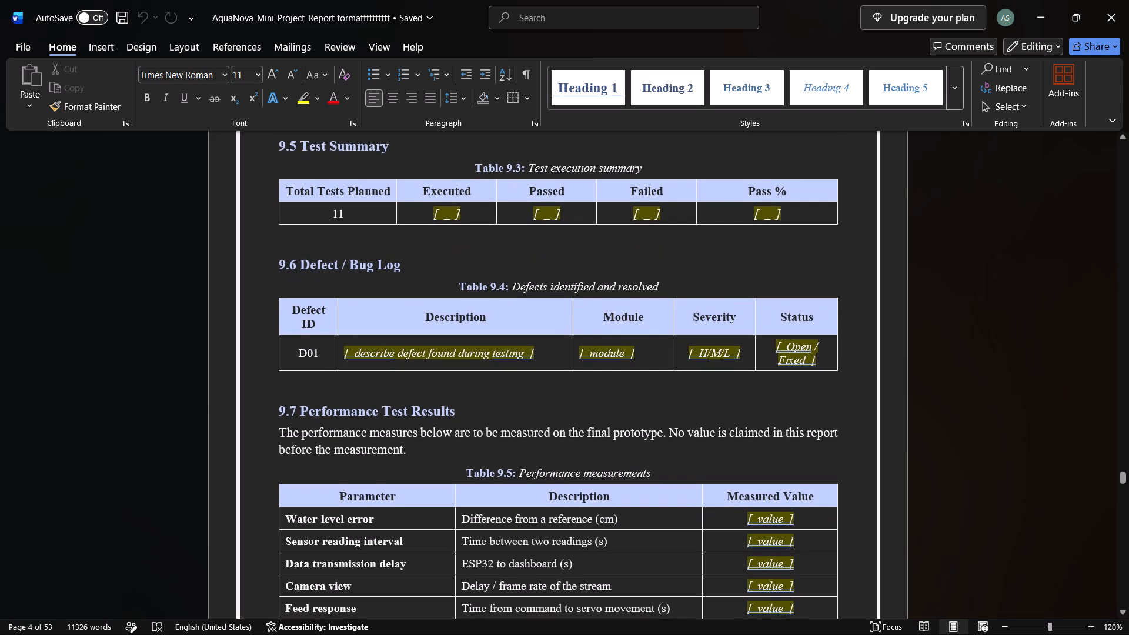
scroll(740, 337, down, 1)
scroll(740, 337, up, 1)
scroll(740, 337, down, 1)
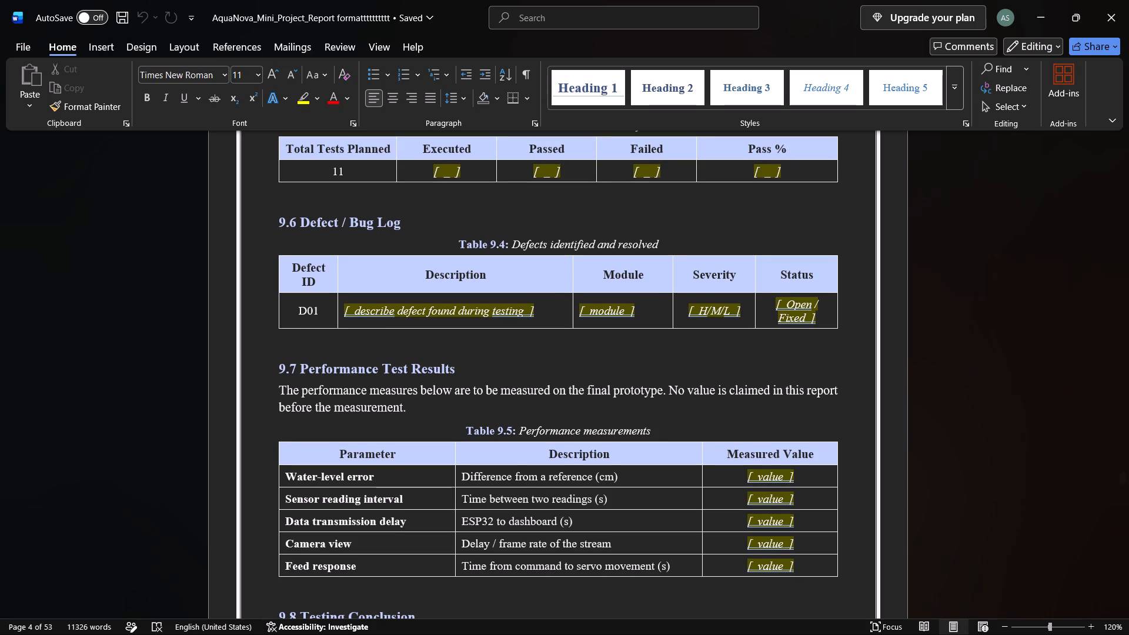
scroll(957, 381, up, 20)
scroll(957, 381, up, 2)
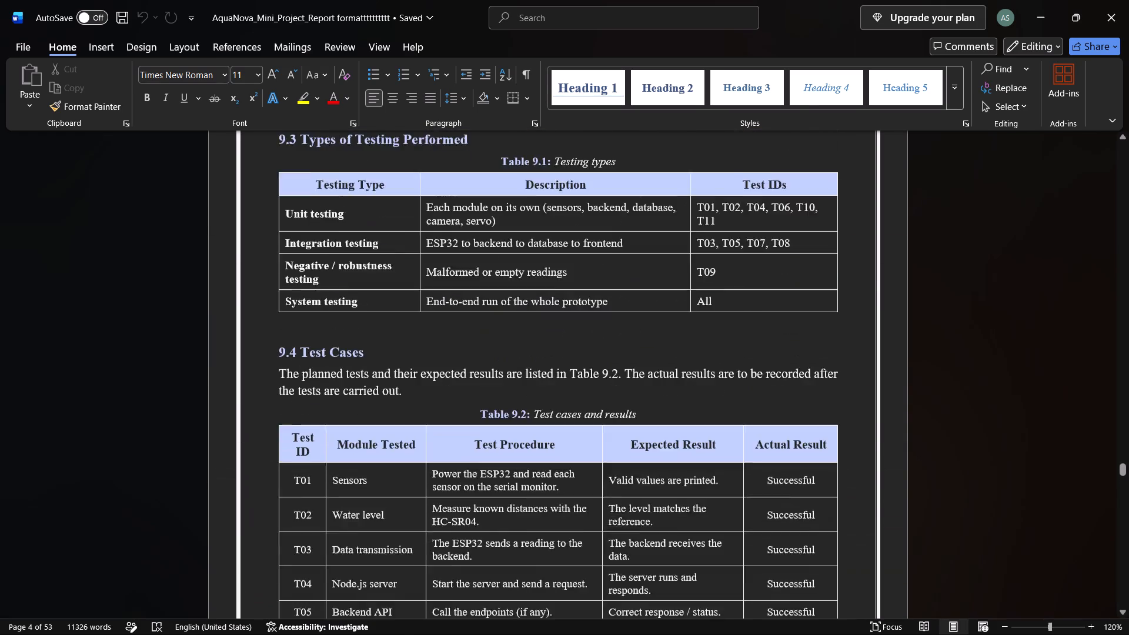
scroll(957, 382, up, 20)
scroll(957, 382, up, 20)
scroll(957, 382, up, 2)
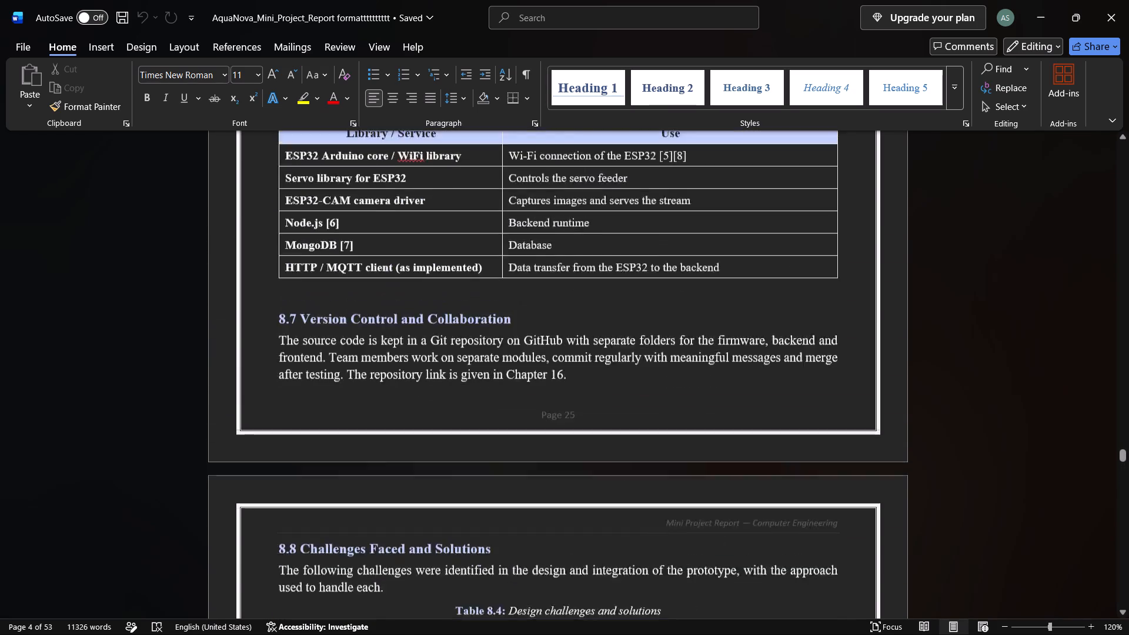
scroll(957, 382, up, 20)
scroll(957, 382, up, 18)
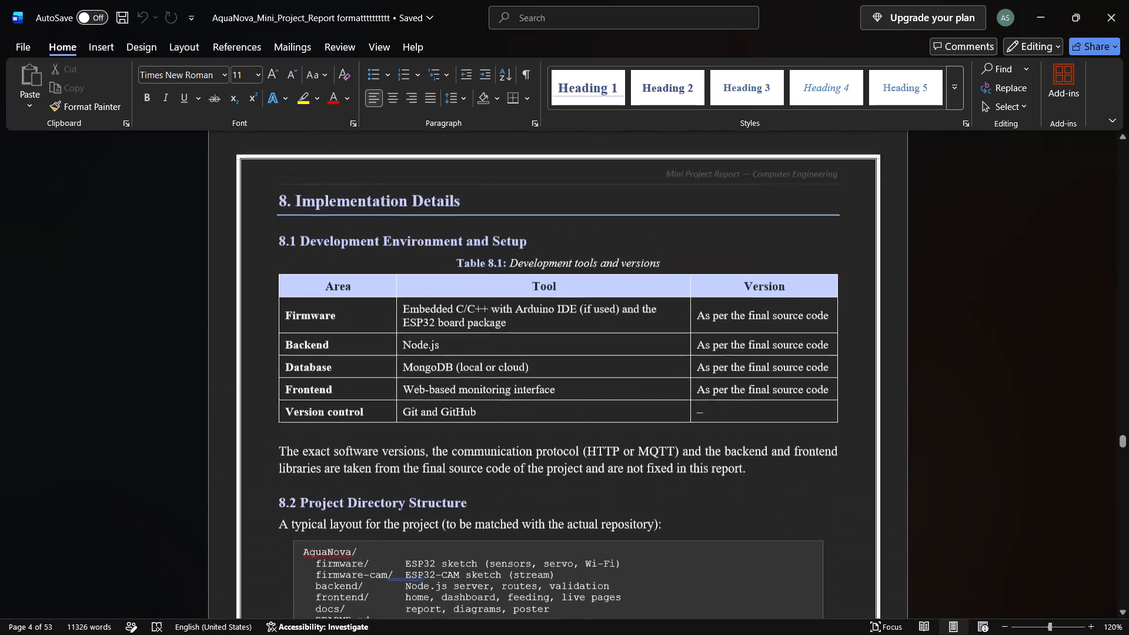
scroll(956, 382, up, 11)
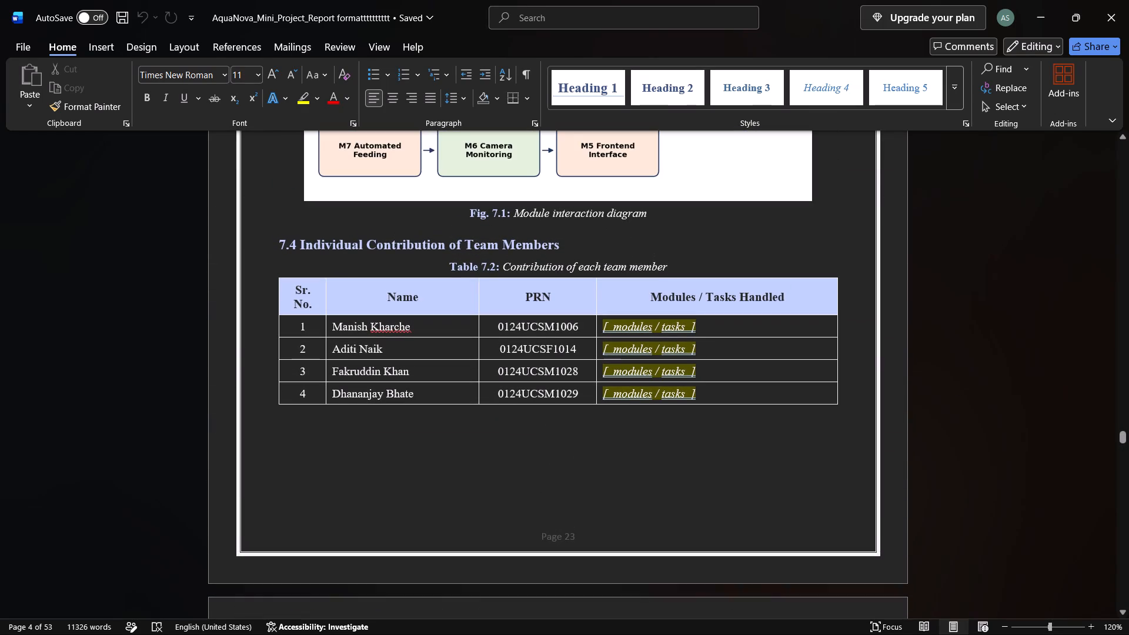
Switch to Google Chrome and open WhatsApp Web.
click(733, 624)
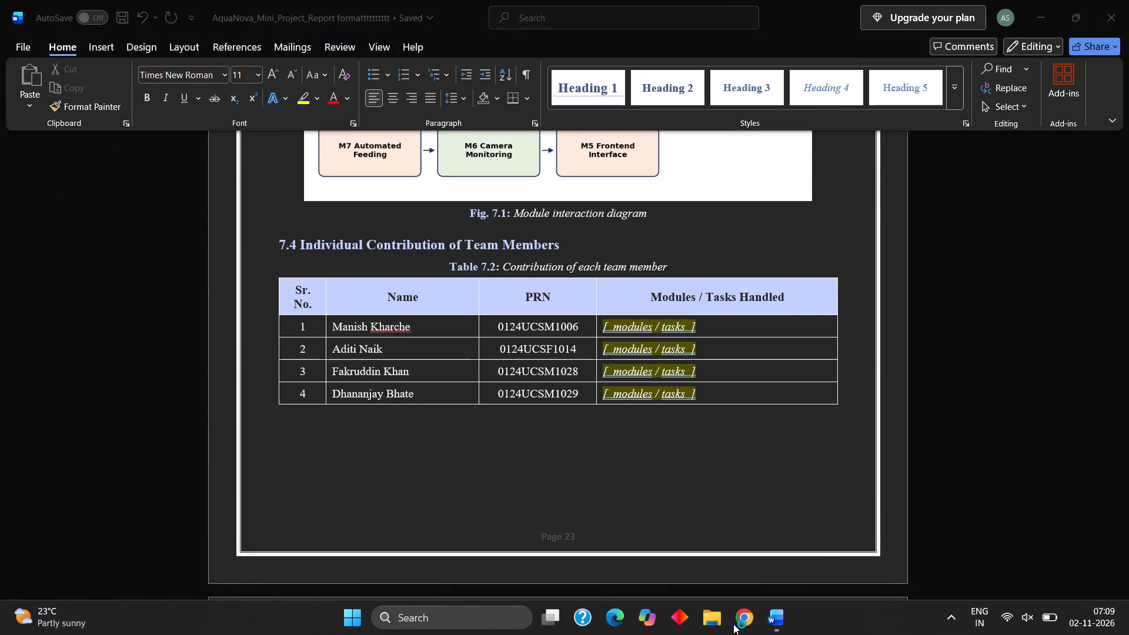
click(545, 349)
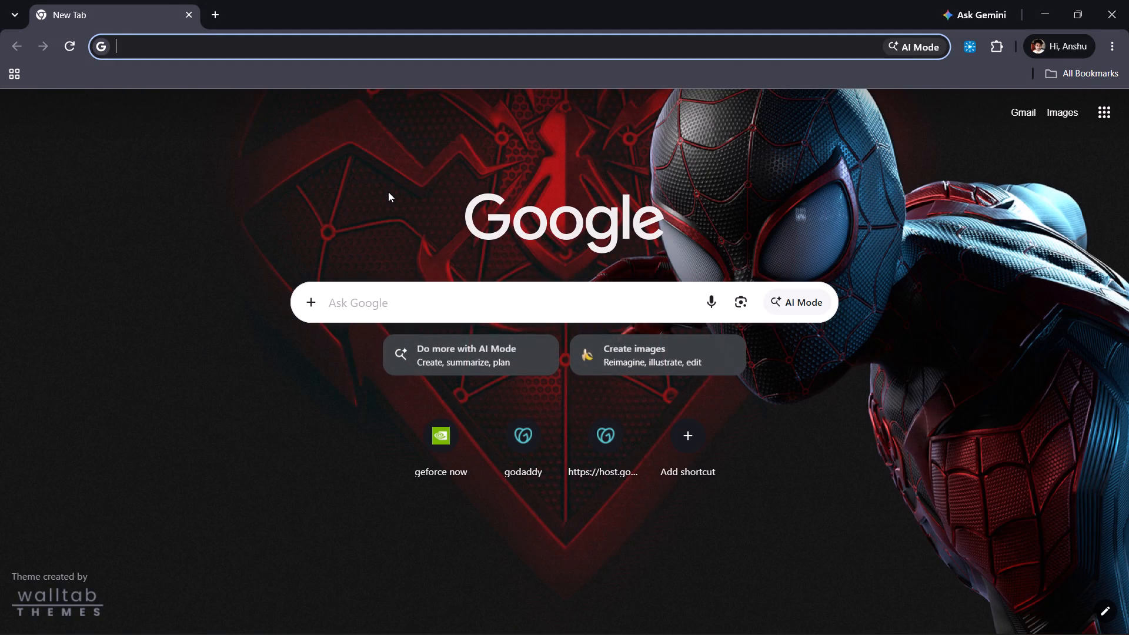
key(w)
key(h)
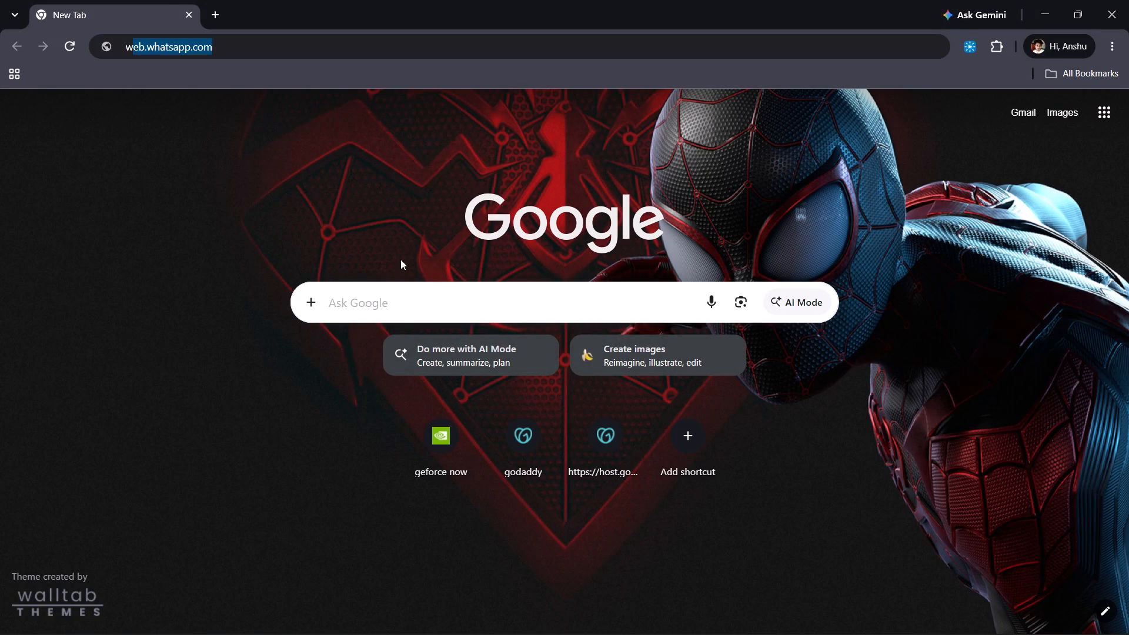
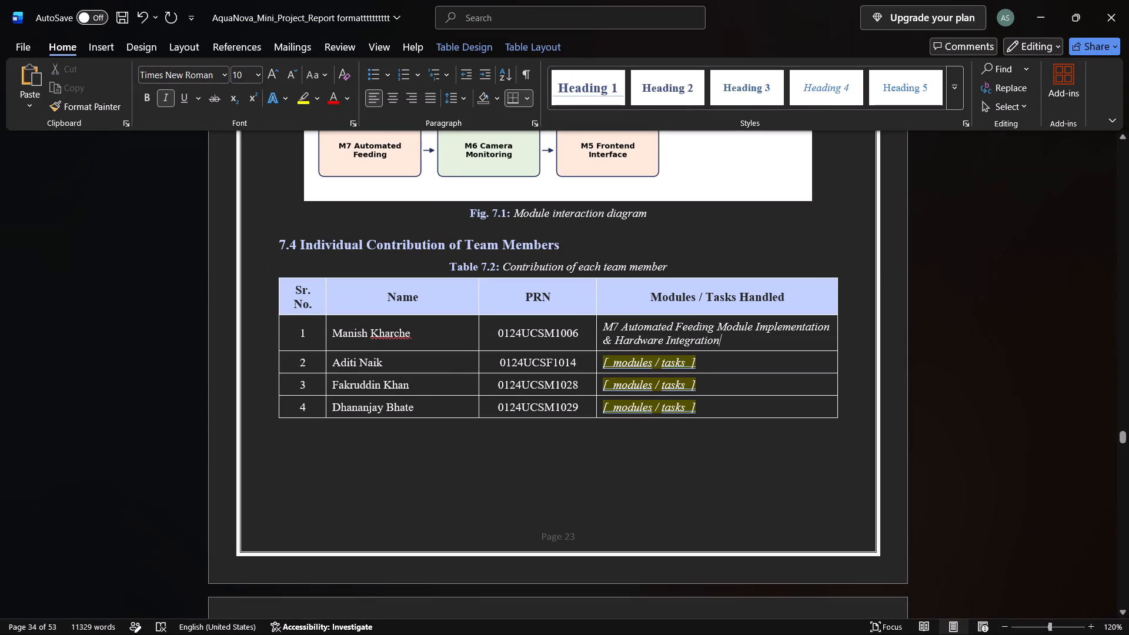
Select the M7 Automated Feeding Module task text in the first member's row of Table 7.2 for formatting.
drag(704, 339, 606, 330)
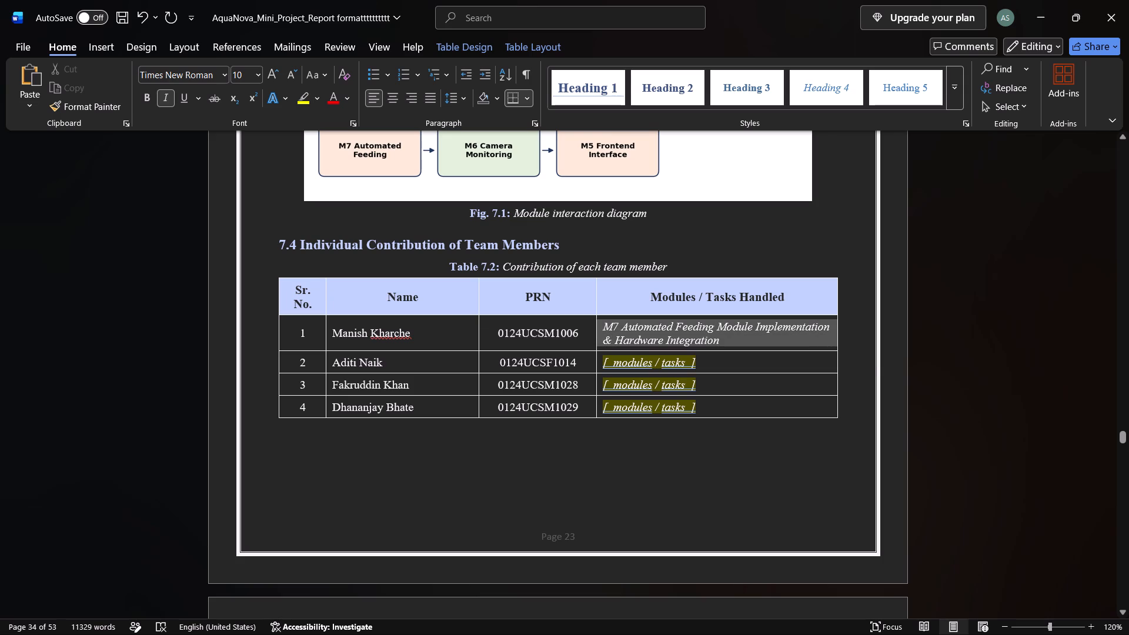
drag(606, 330, 608, 330)
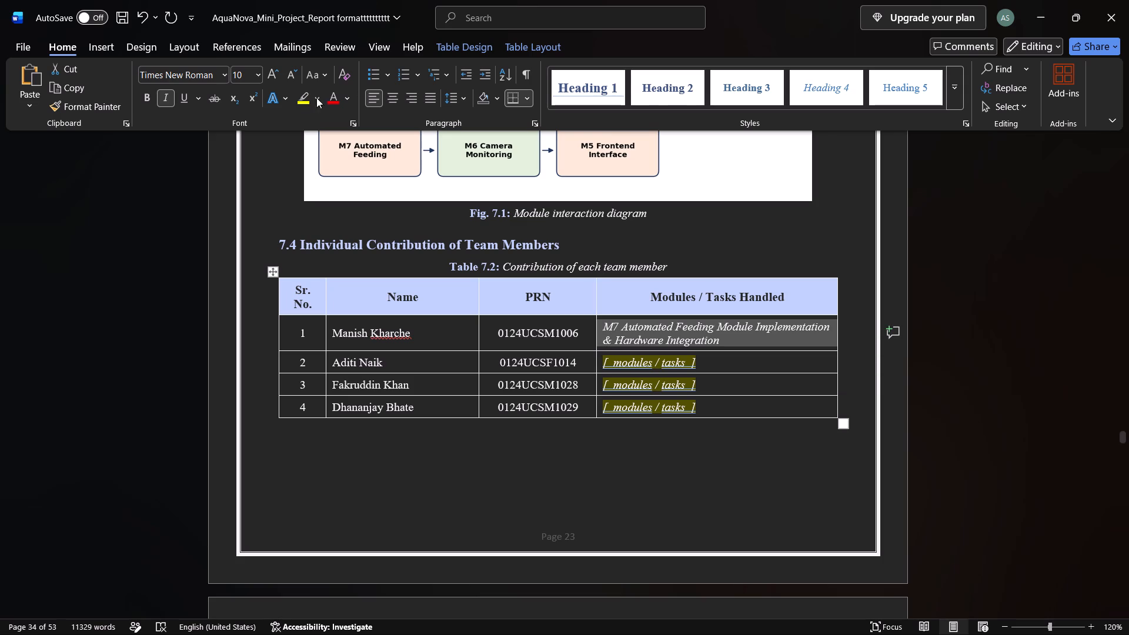
Remove the italic formatting from the Modules / Tasks Handled text in row 1 of Table 7.2.
click(172, 96)
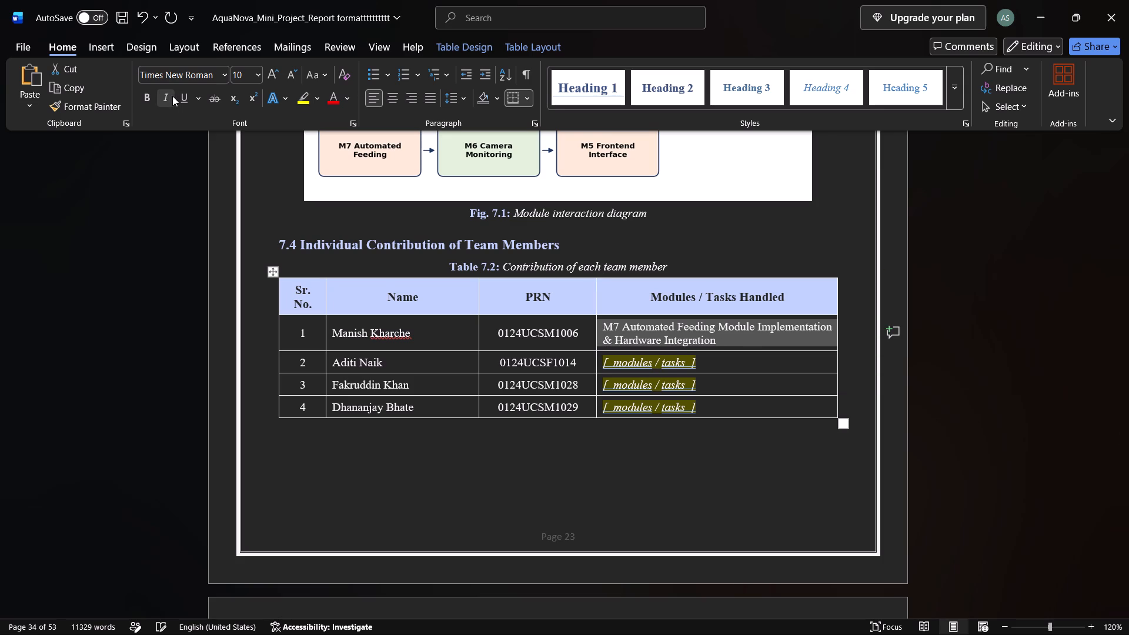
click(733, 337)
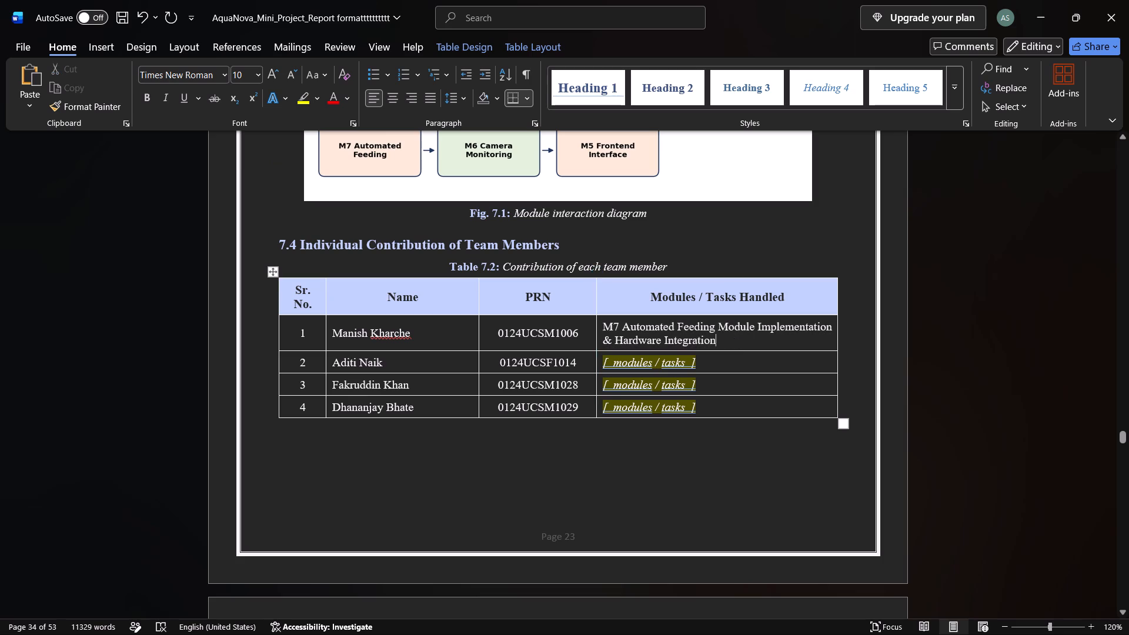
Replace the module/task placeholders in rows 2 to 4 of Table 7.2 with the copied "M7 Automated Feeding Module Implementation & Hardware Integration".
drag(726, 365, 603, 371)
key(ctrl+v)
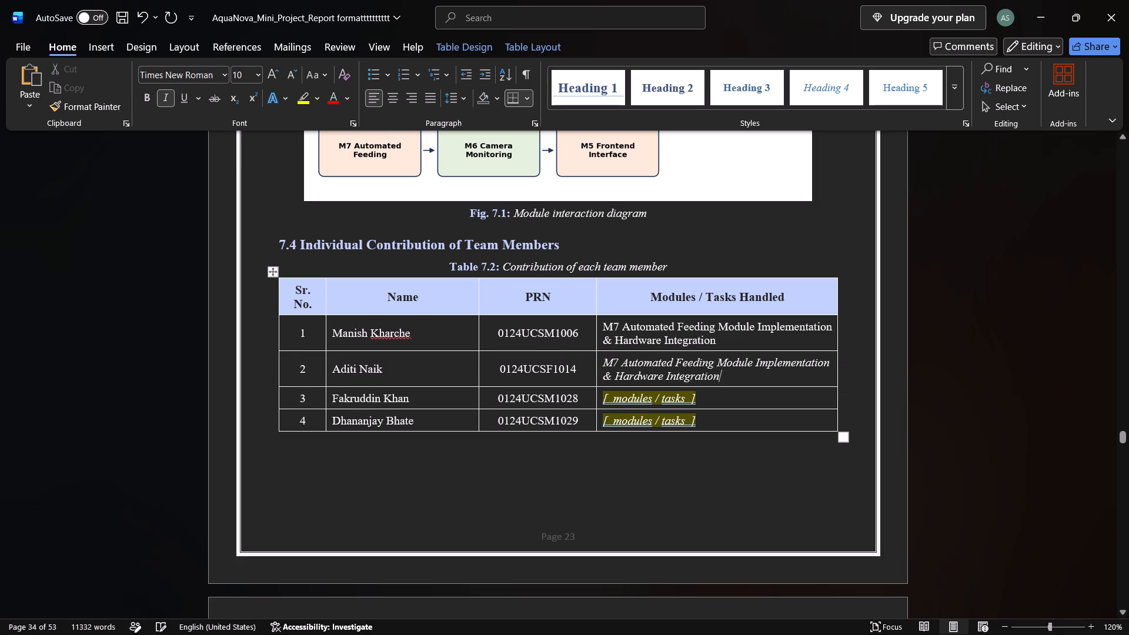
drag(719, 399, 599, 402)
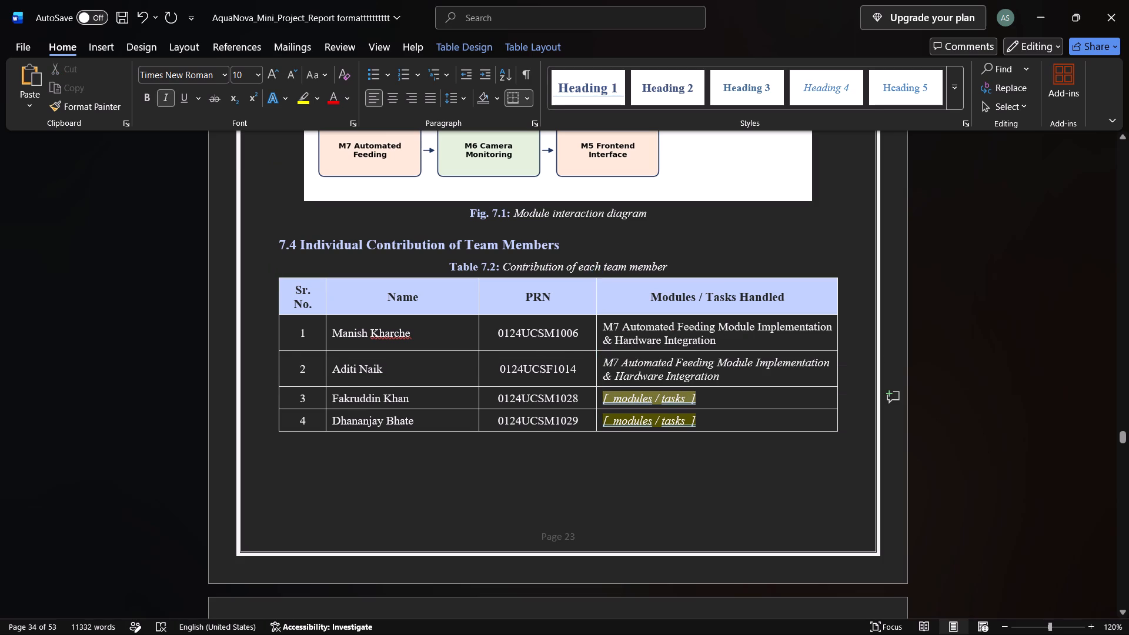
drag(599, 402, 598, 402)
key(ctrl+v)
drag(712, 436, 653, 437)
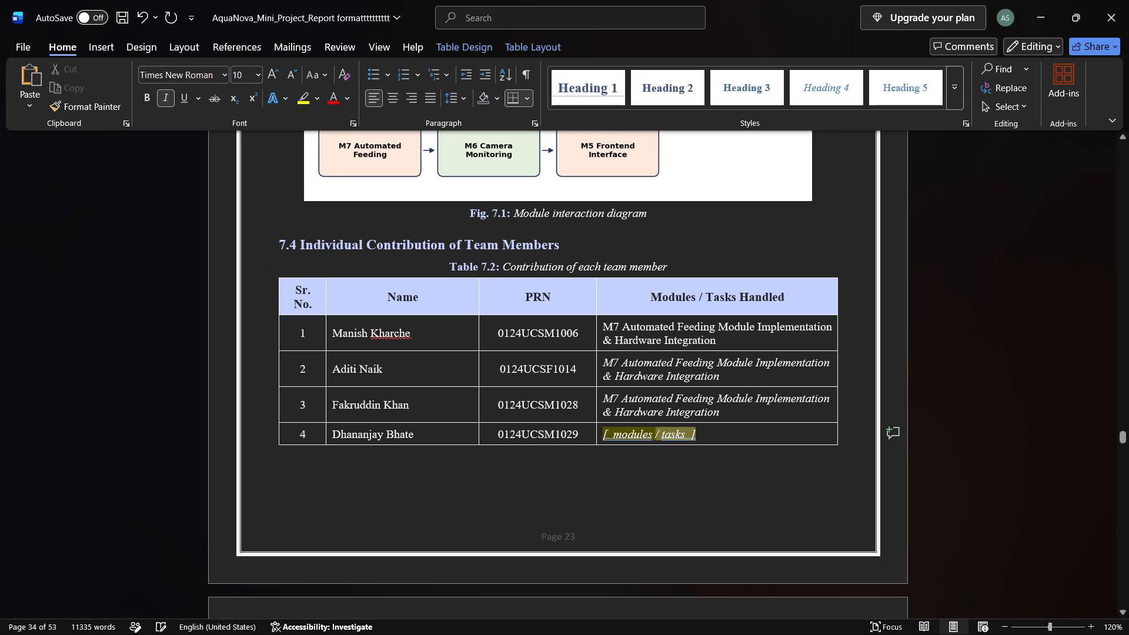
drag(653, 437, 603, 437)
key(ctrl+v)
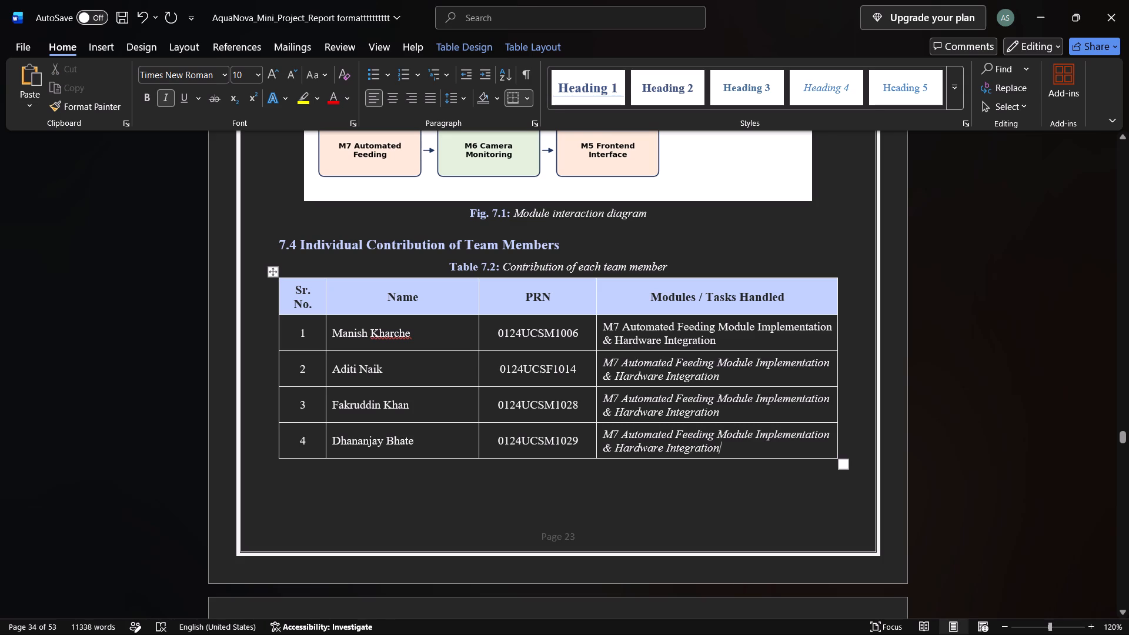
Remove the italic formatting from the Modules / Tasks Handled entries in rows 2 to 4 of Table 7.2.
drag(740, 450, 626, 445)
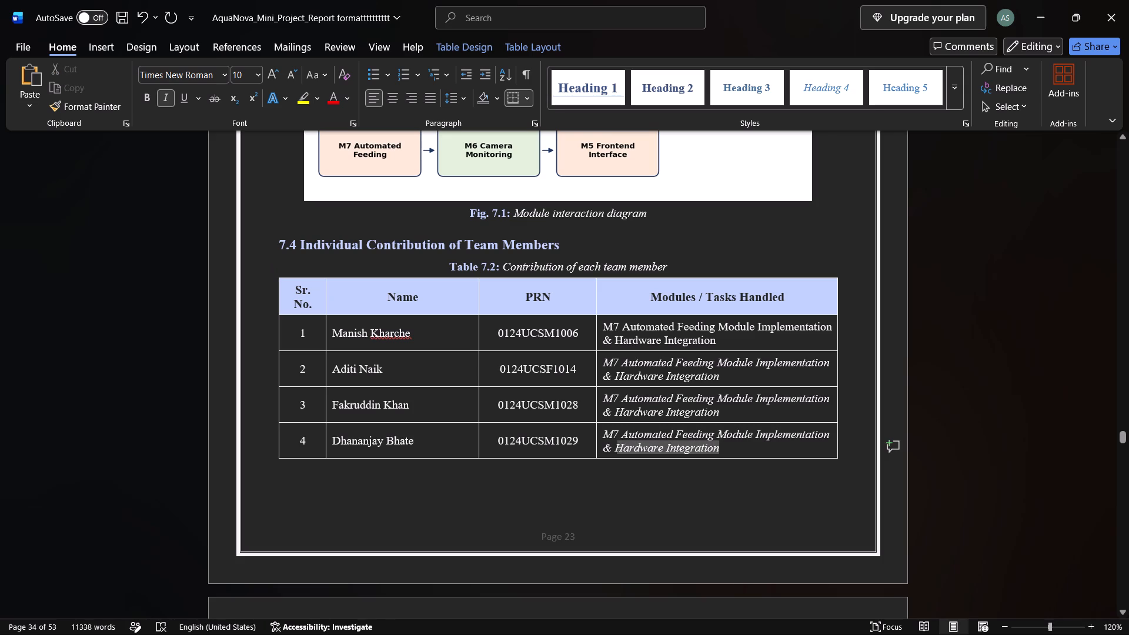
drag(626, 445, 604, 376)
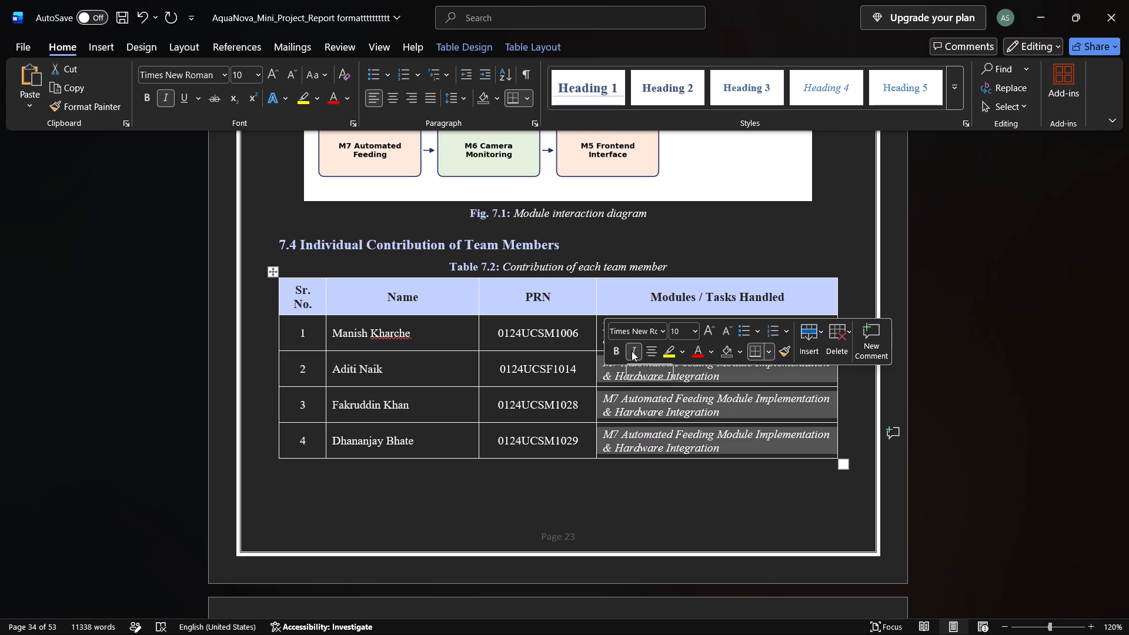
click(632, 351)
click(920, 444)
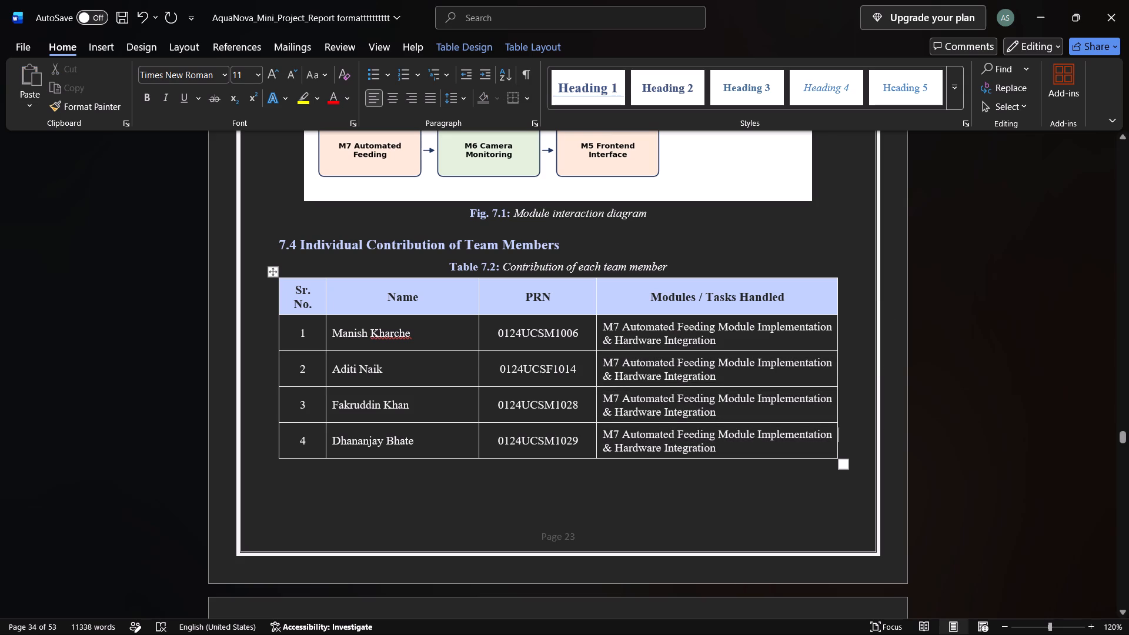
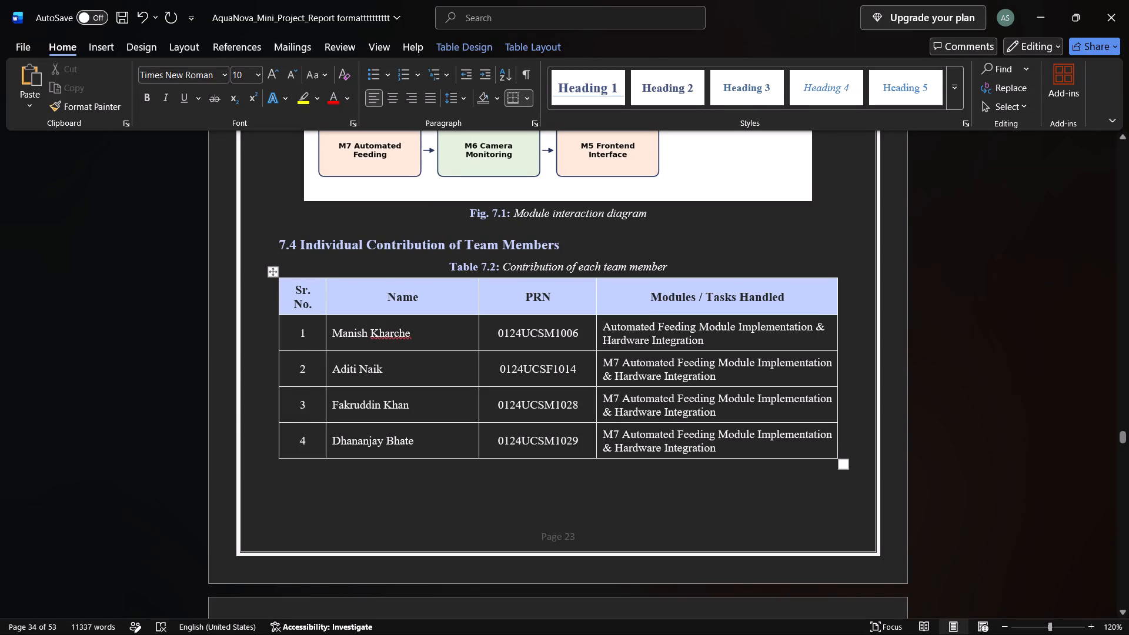
Select the full Modules / Tasks Handled text in row 2 of Table 7.2.
drag(724, 382, 635, 373)
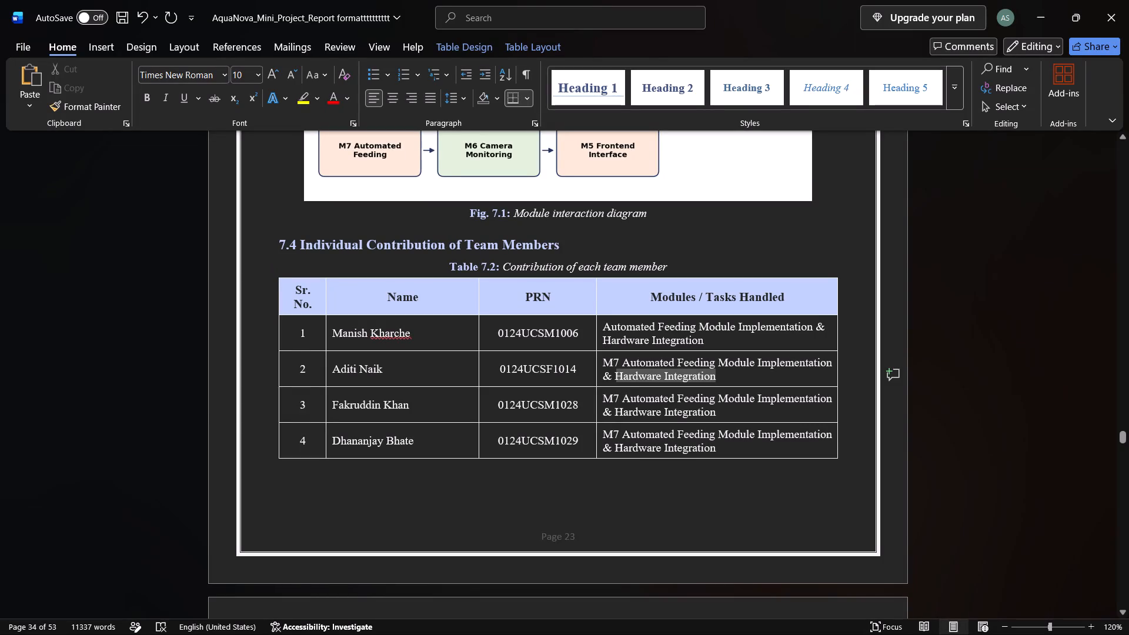
drag(635, 373, 598, 361)
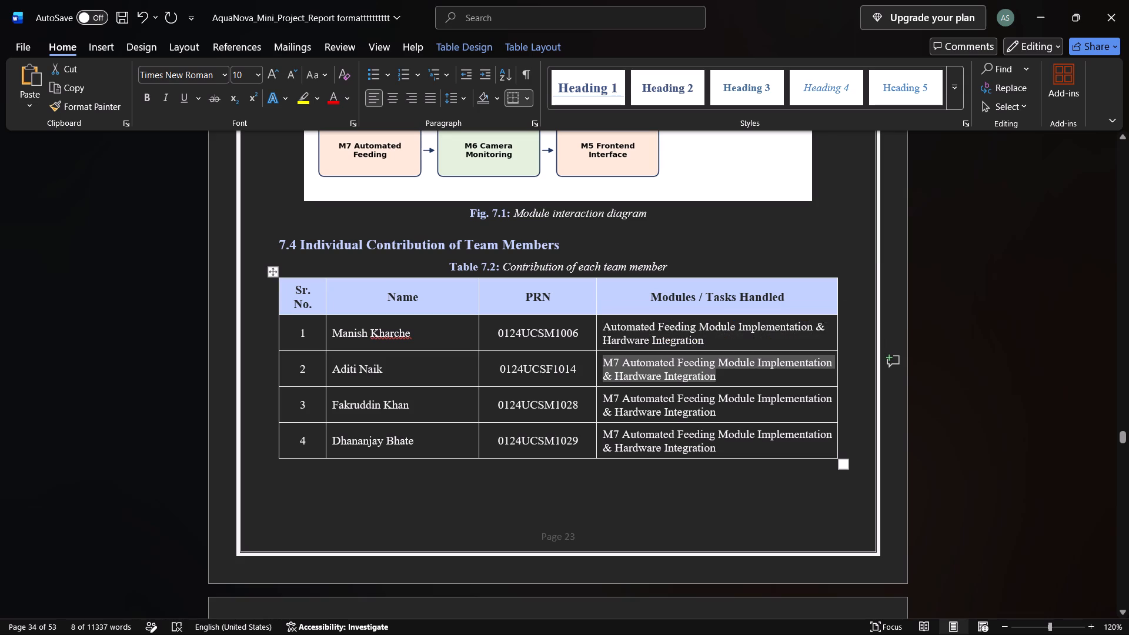
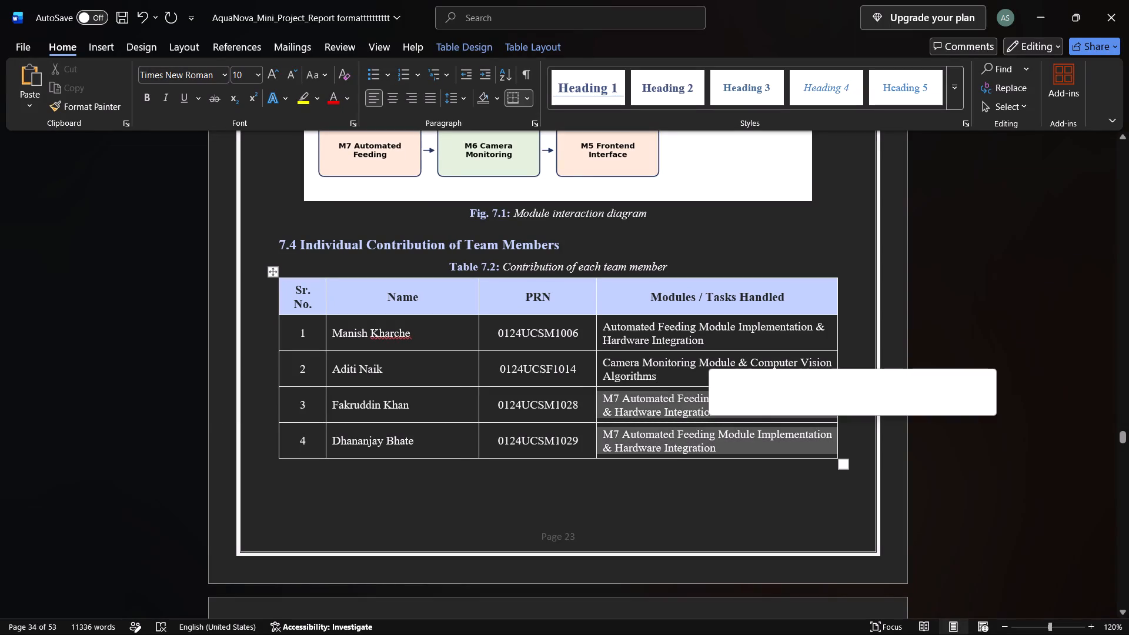
Replace the row 3 Modules / Tasks Handled text in Table 7.2 with the copied "Frontend Interface Design & User Experience (UX)".
click(725, 442)
drag(729, 415, 694, 411)
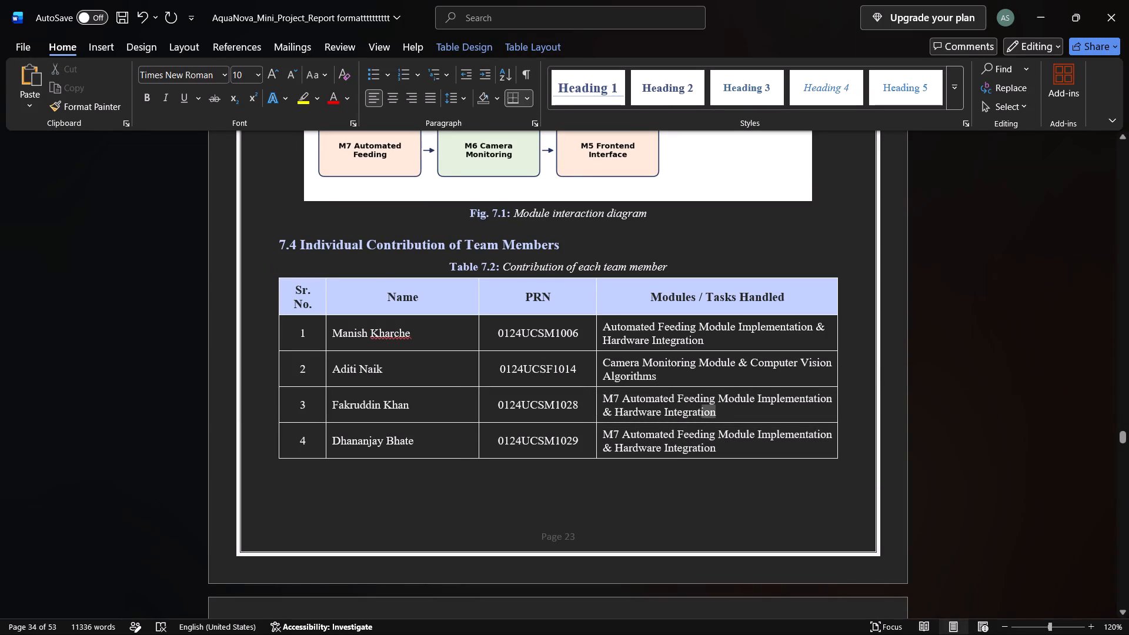
drag(694, 411, 607, 402)
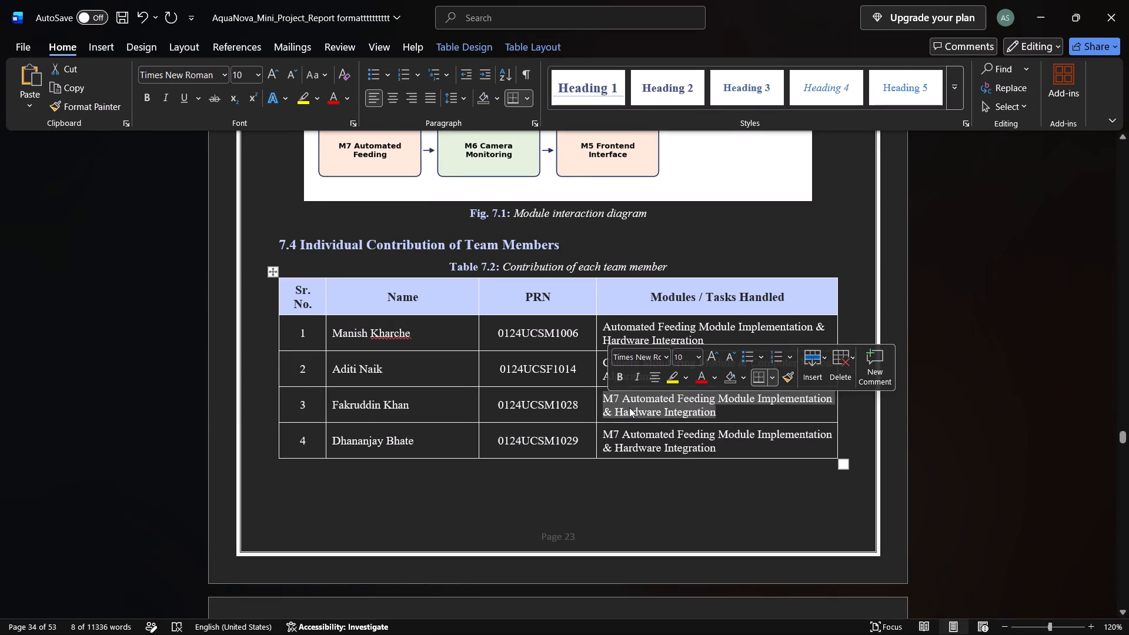
key(ctrl+v)
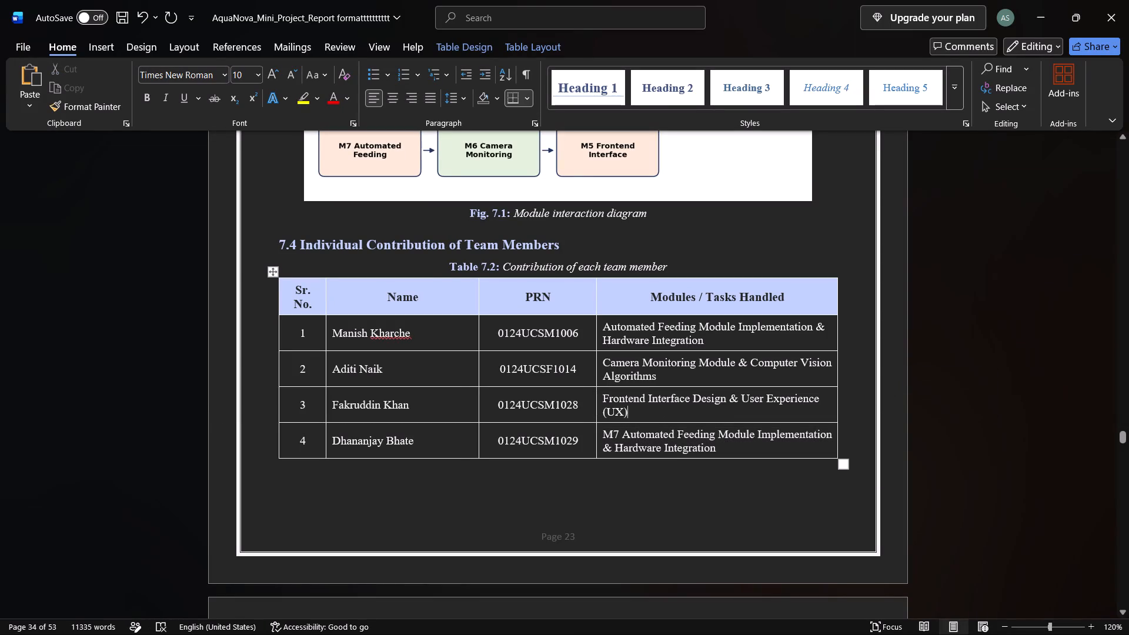
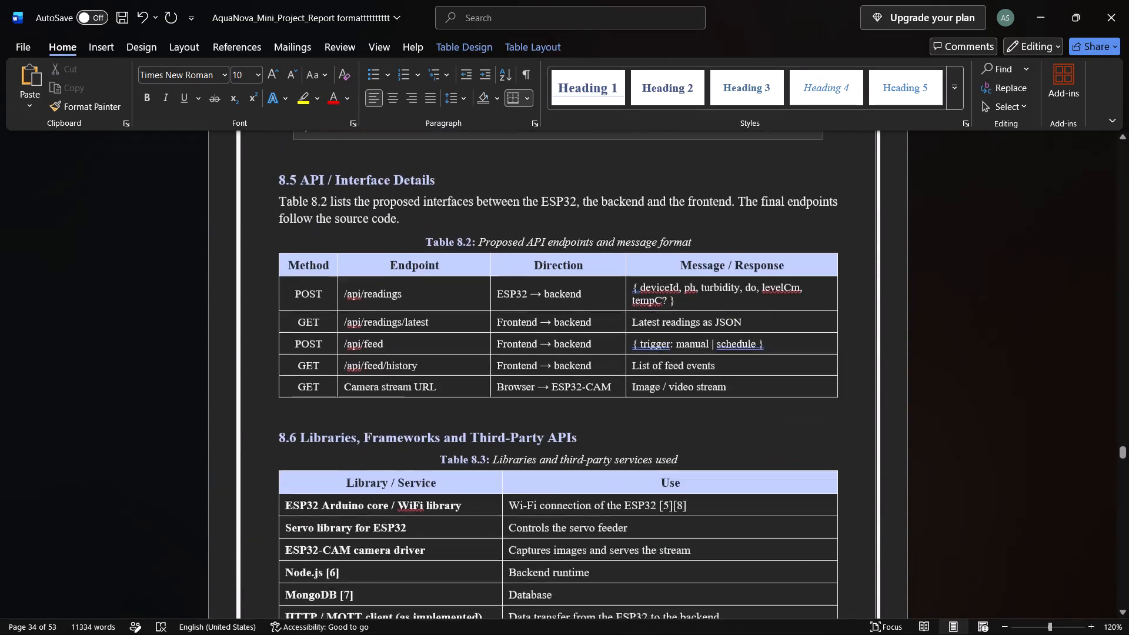
Review the Testing Report chapter for unfilled placeholders, examining the test summary, defect log and performance measurement tables (Tables 9.3 to 9.5).
scroll(646, 487, down, 20)
scroll(646, 487, down, 17)
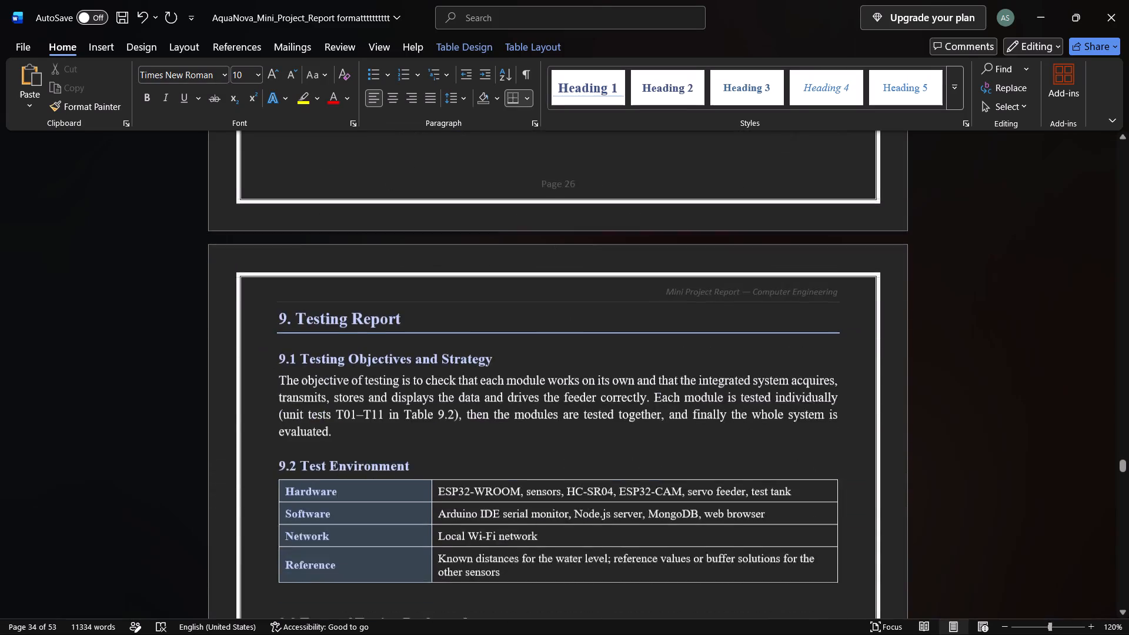
scroll(647, 487, down, 5)
scroll(647, 487, down, 20)
scroll(647, 487, down, 3)
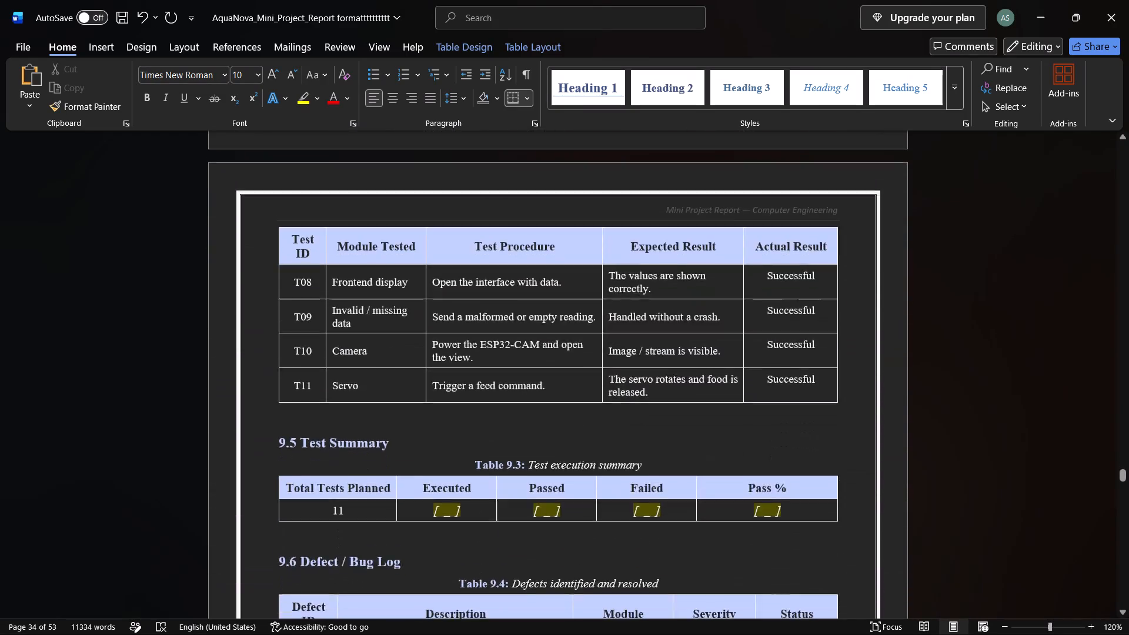
scroll(647, 487, down, 5)
scroll(647, 487, up, 1)
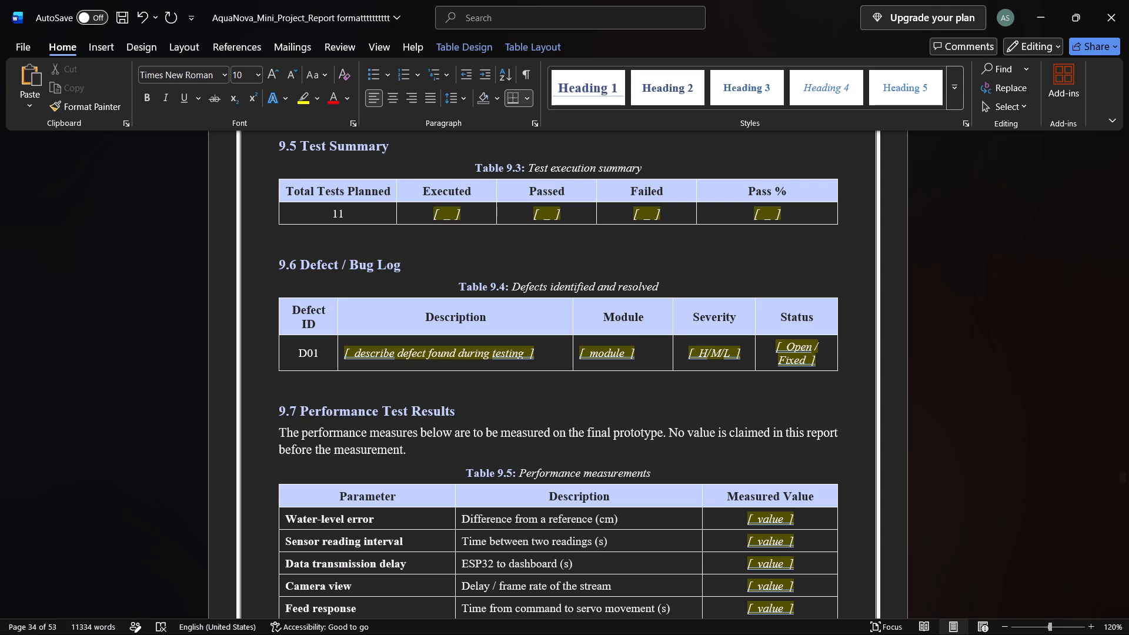
scroll(1071, 422, down, 1)
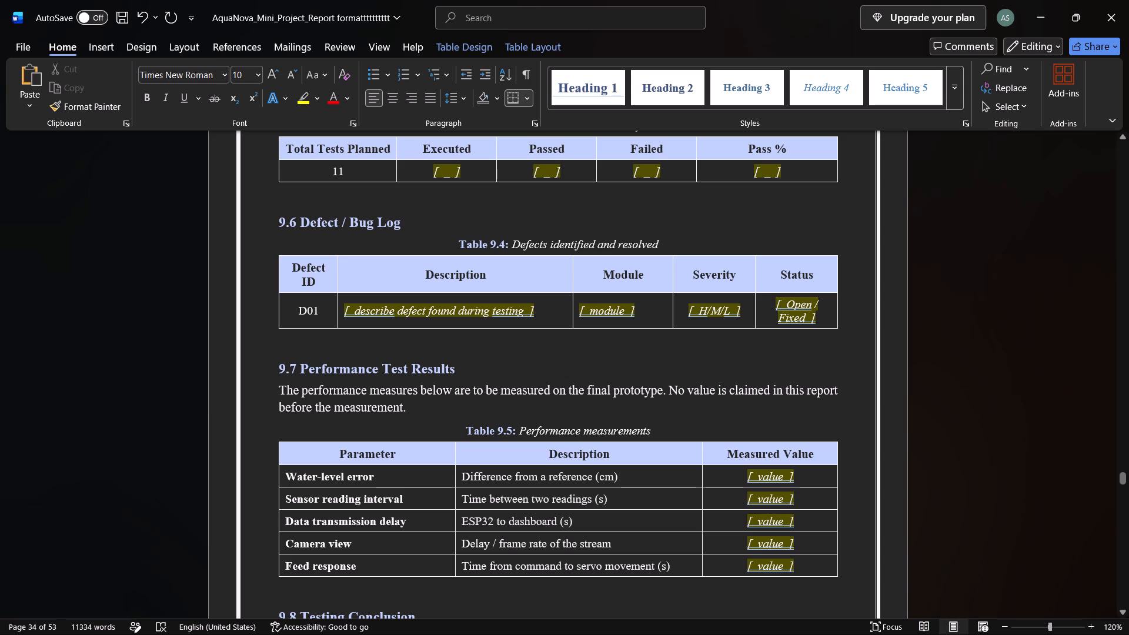
scroll(947, 349, up, 1)
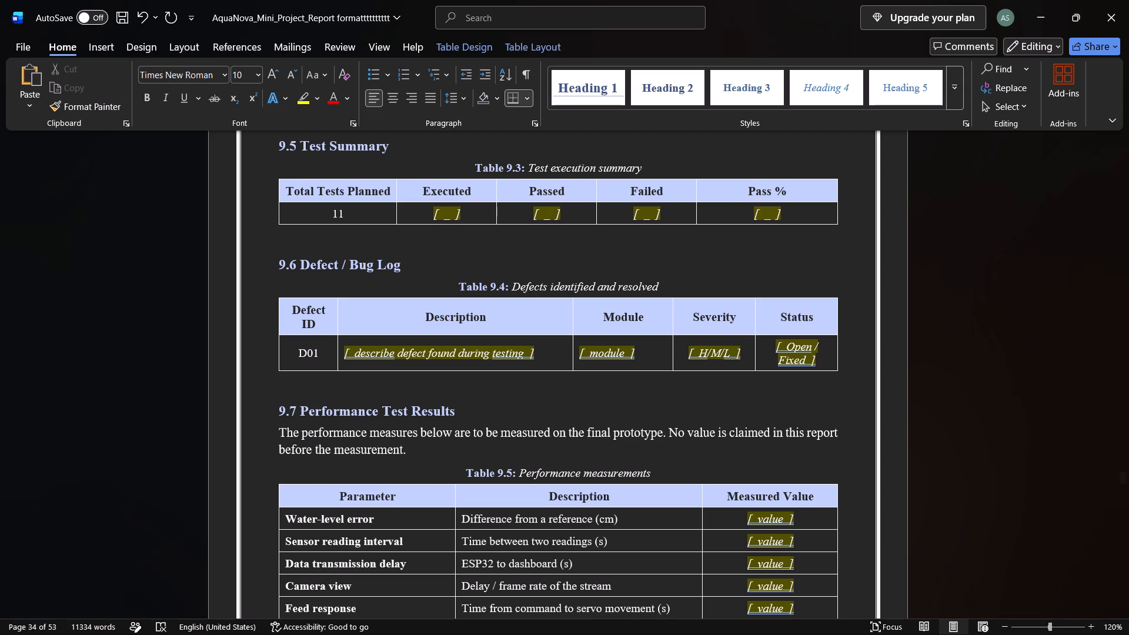
scroll(436, 249, up, 1)
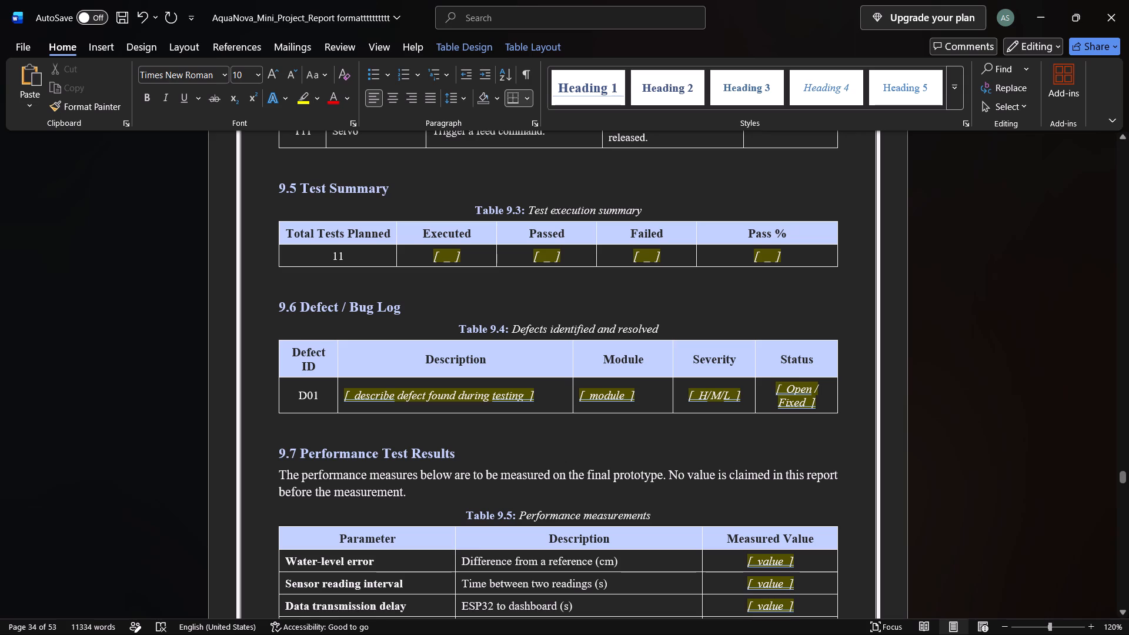
scroll(740, 305, down, 1)
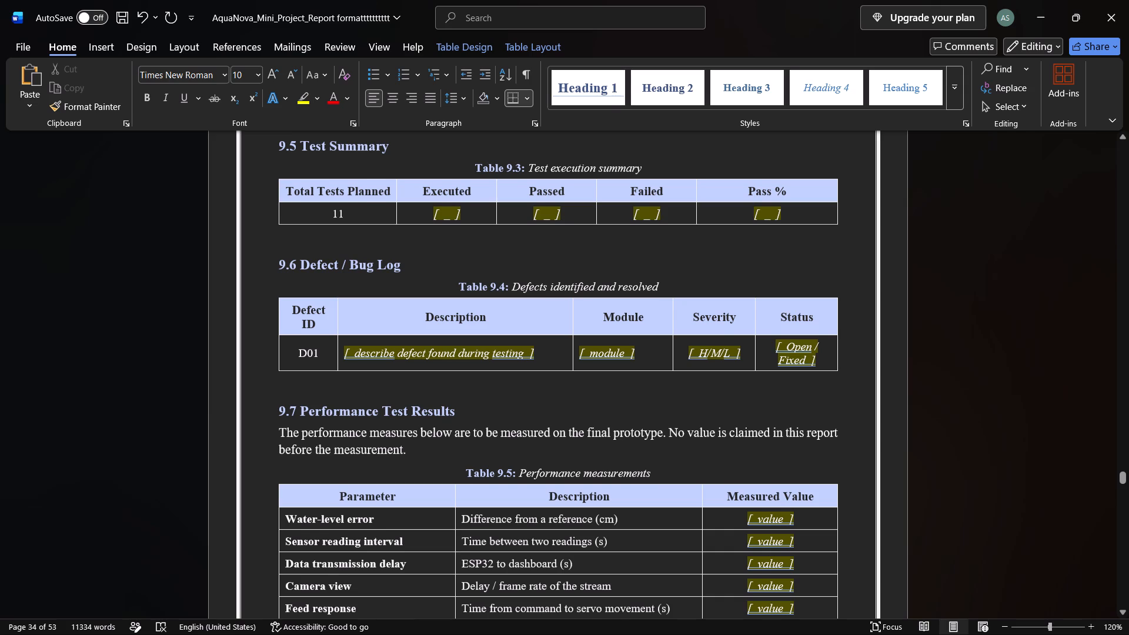
scroll(694, 321, down, 1)
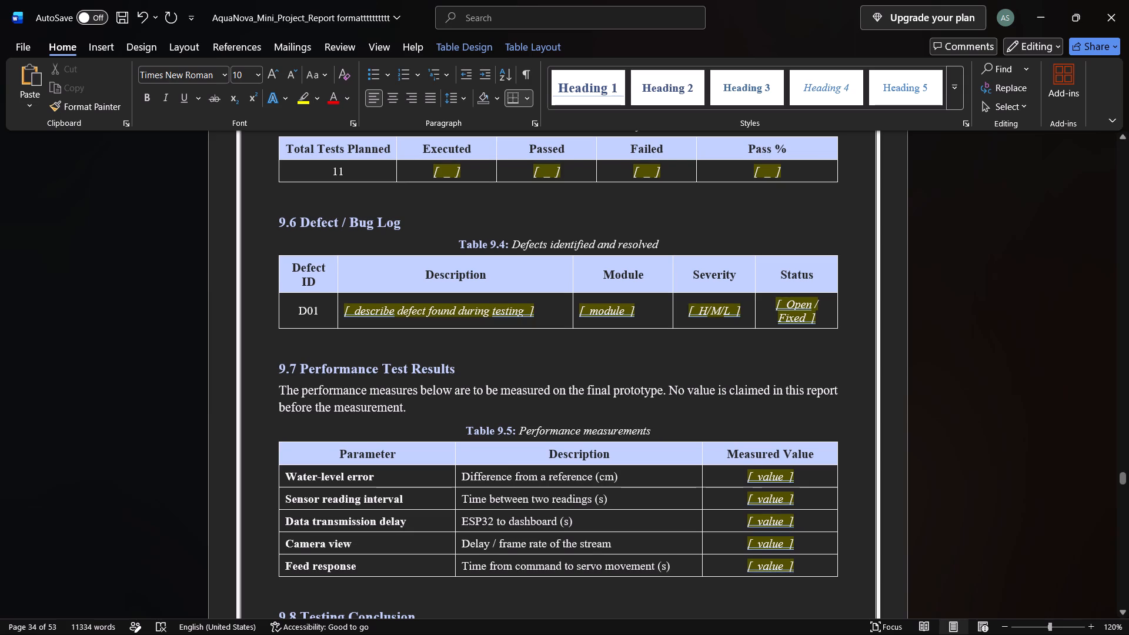
scroll(690, 304, down, 9)
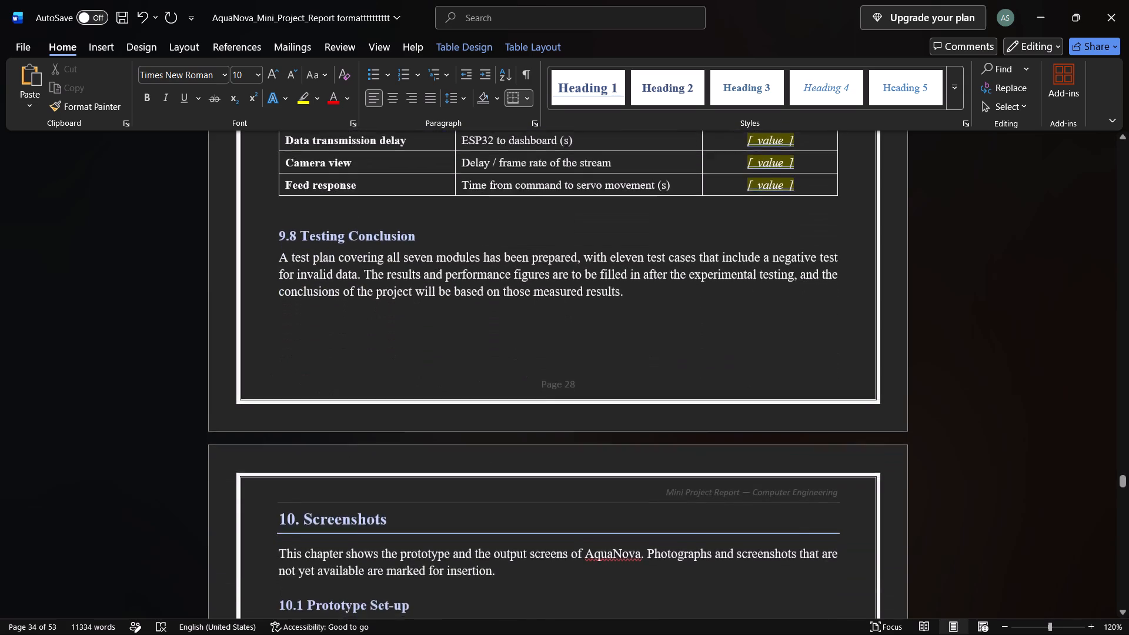
scroll(690, 304, down, 6)
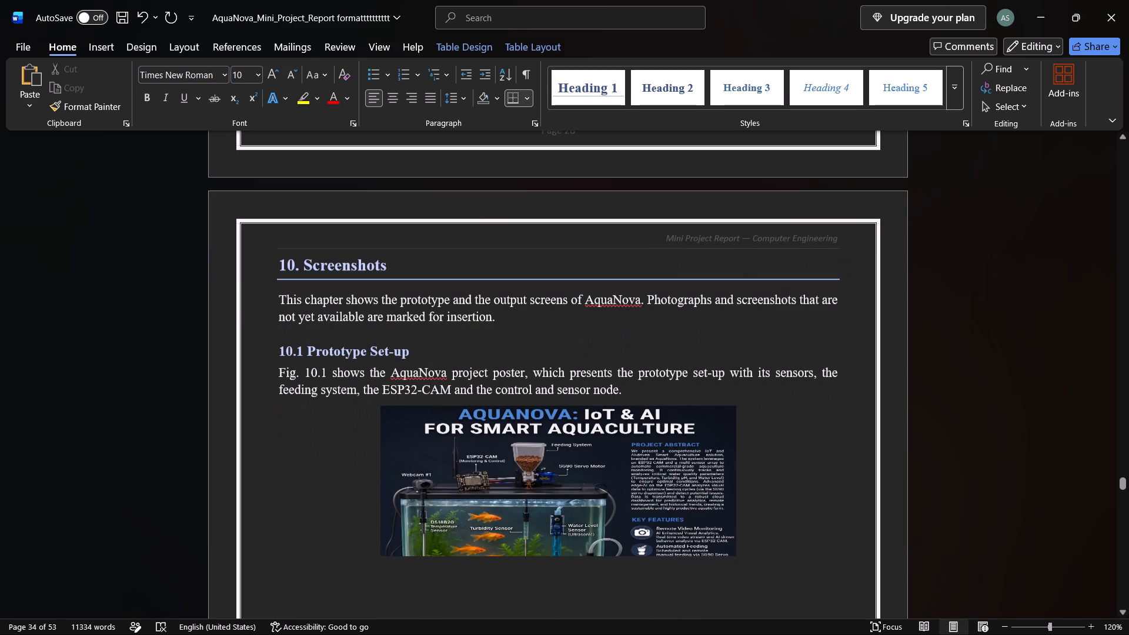
scroll(690, 304, up, 11)
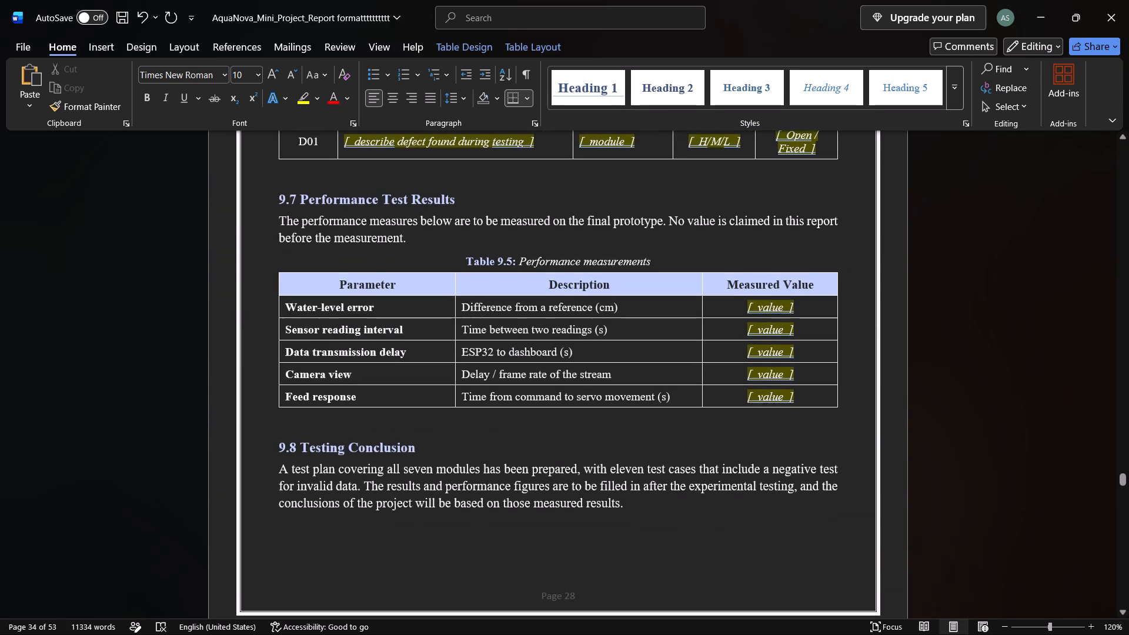
scroll(690, 303, up, 1)
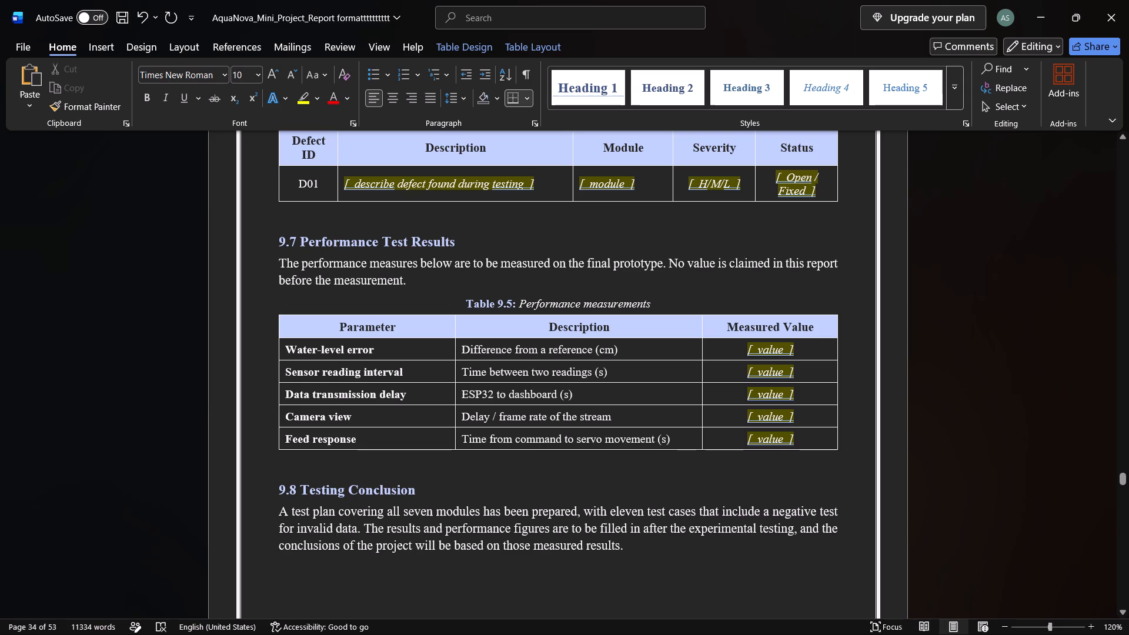
scroll(445, 363, up, 1)
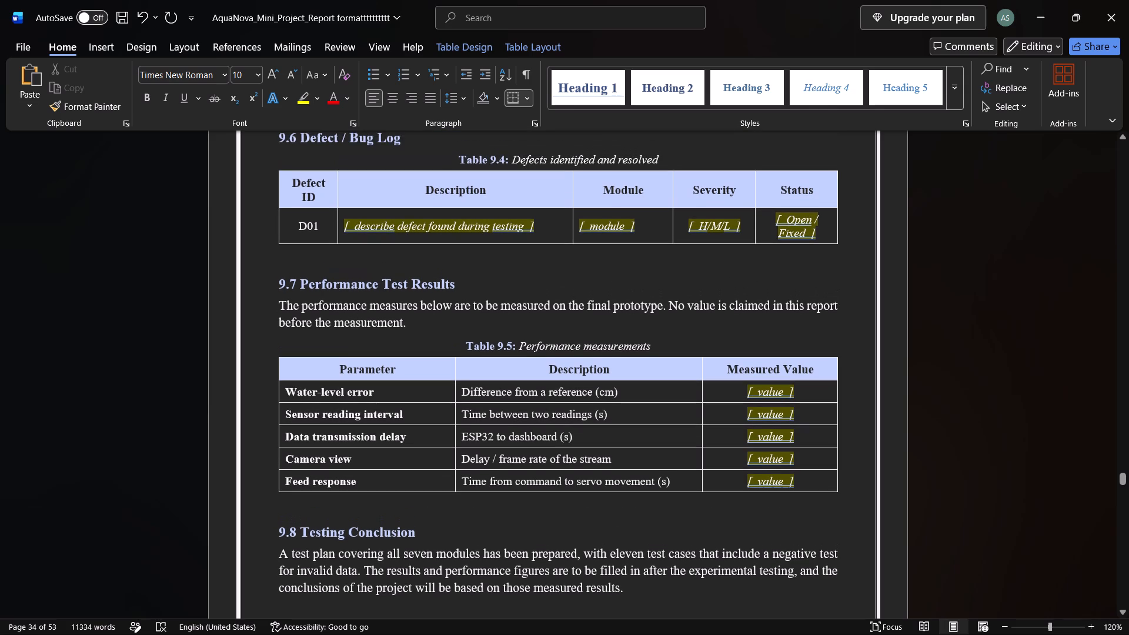
scroll(445, 363, up, 1)
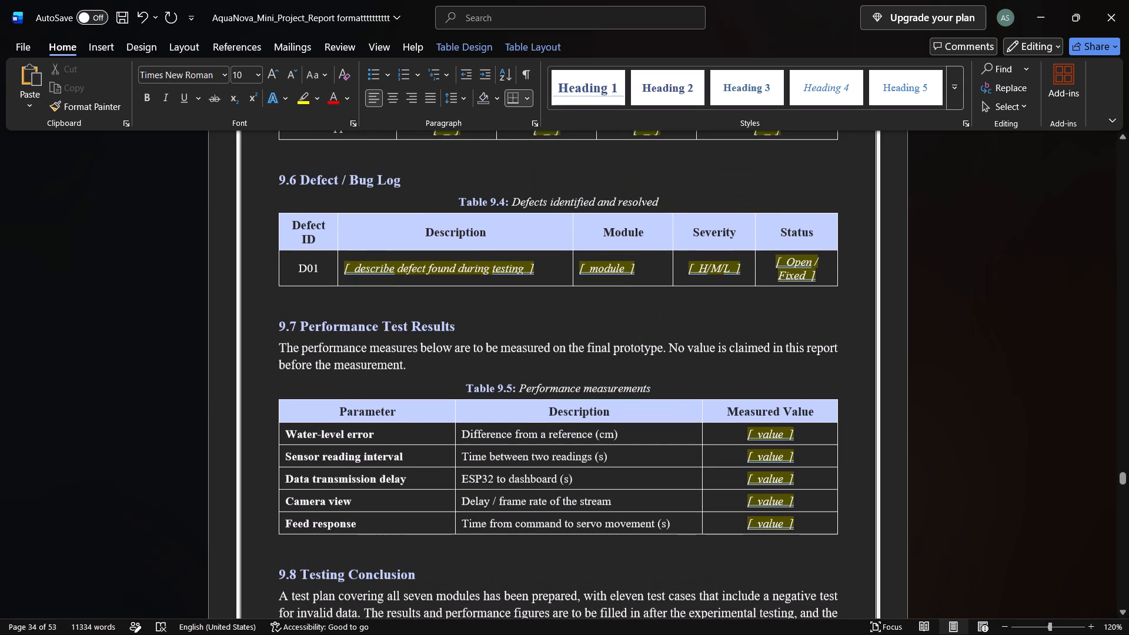
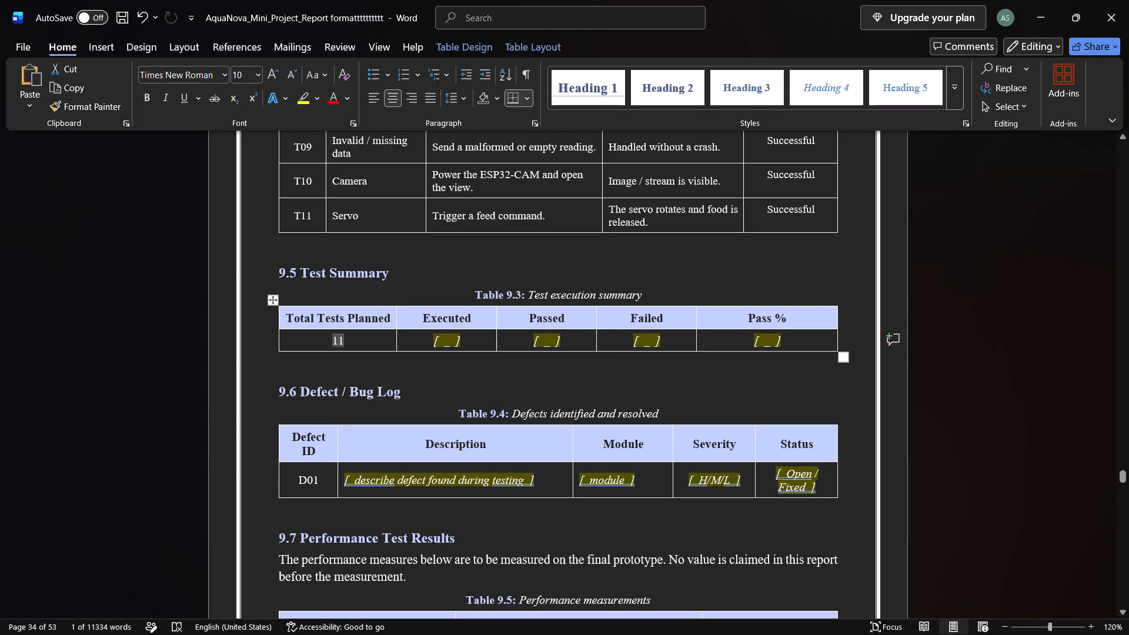
Replace the Executed and Passed placeholders in Table 9.3 with 11, matching the upright formatting of the Total Tests Planned value.
key(ctrl+c)
drag(475, 343, 432, 344)
key(ctrl+v)
drag(566, 343, 521, 343)
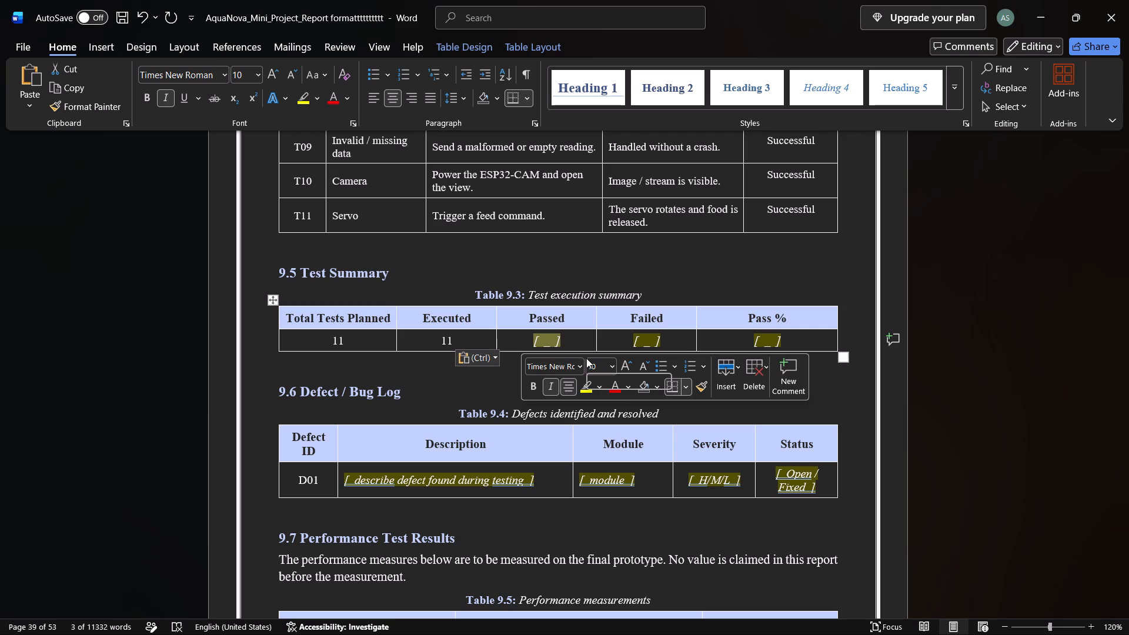
key(BackSpace)
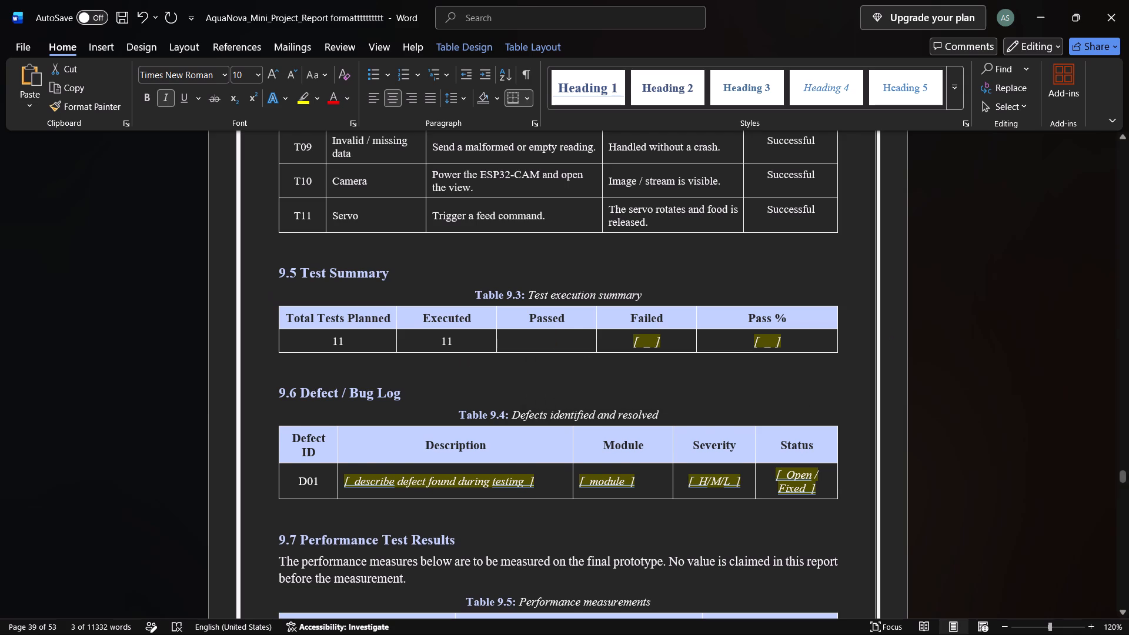
text(11)
drag(565, 344, 549, 343)
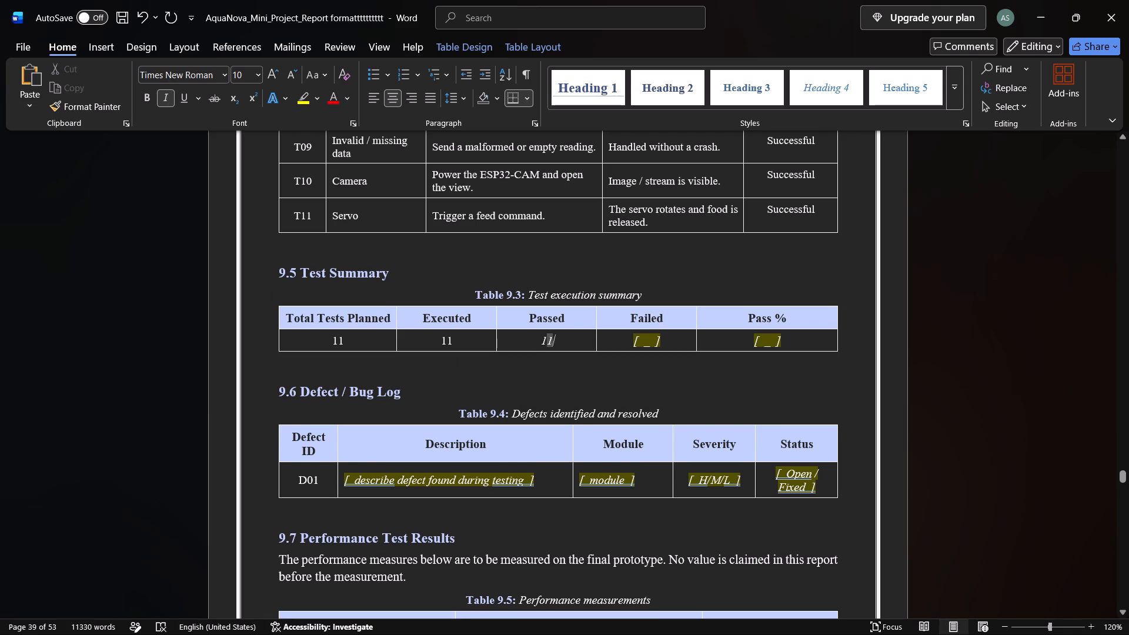
drag(549, 343, 537, 343)
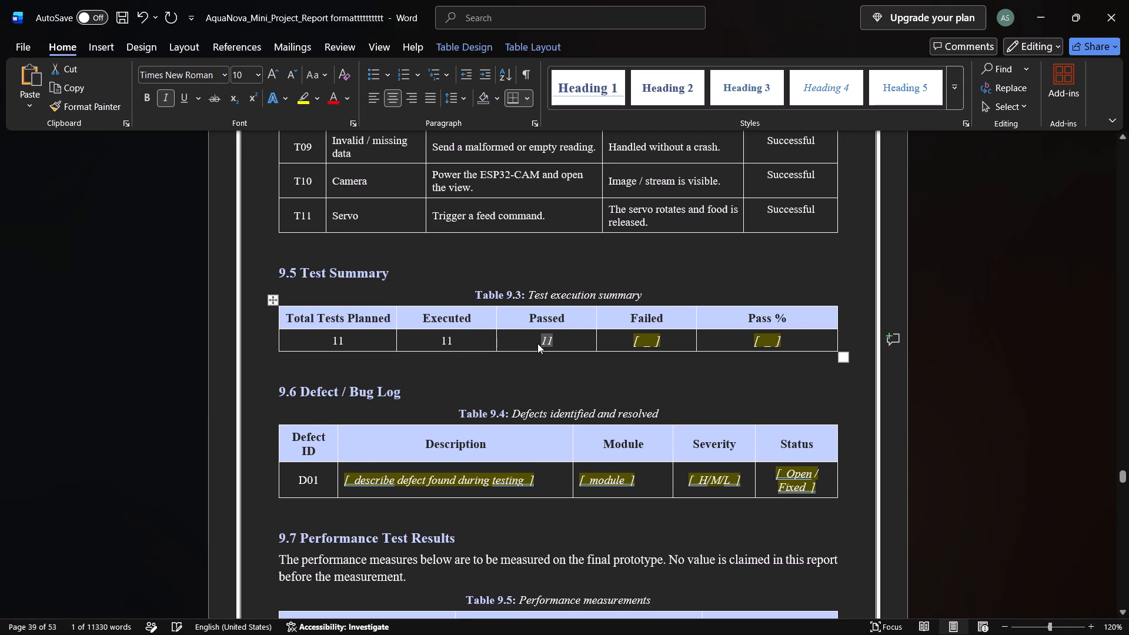
key(ctrl+v)
Replace the Failed placeholder in Table 9.3 with 0 and remove its italic formatting.
drag(667, 341, 632, 338)
key(o)
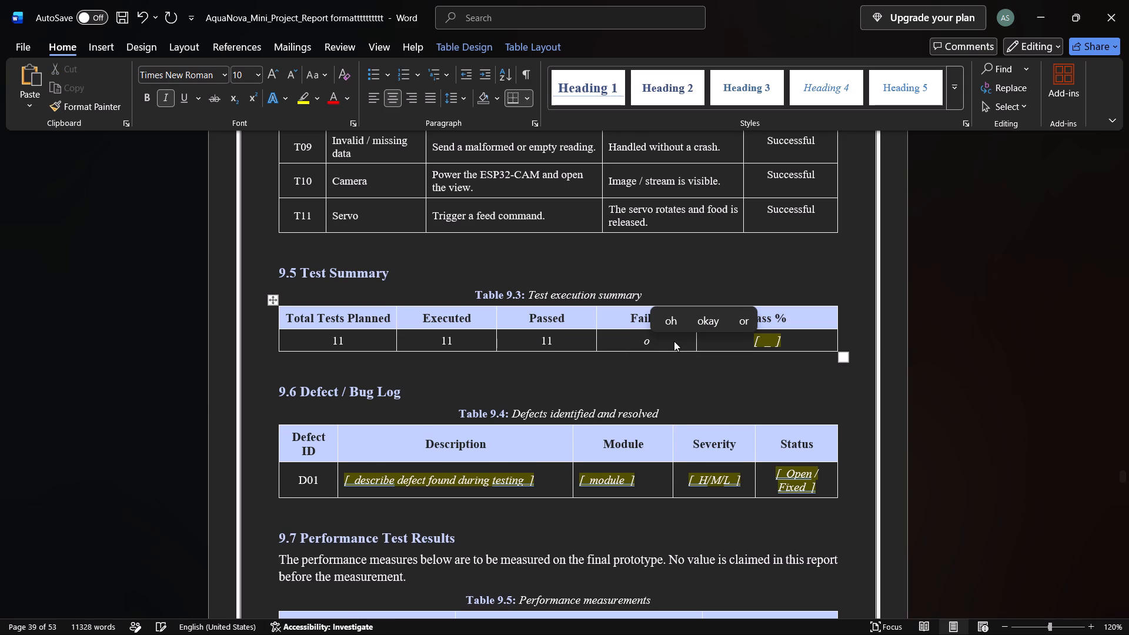
key(BackSpace)
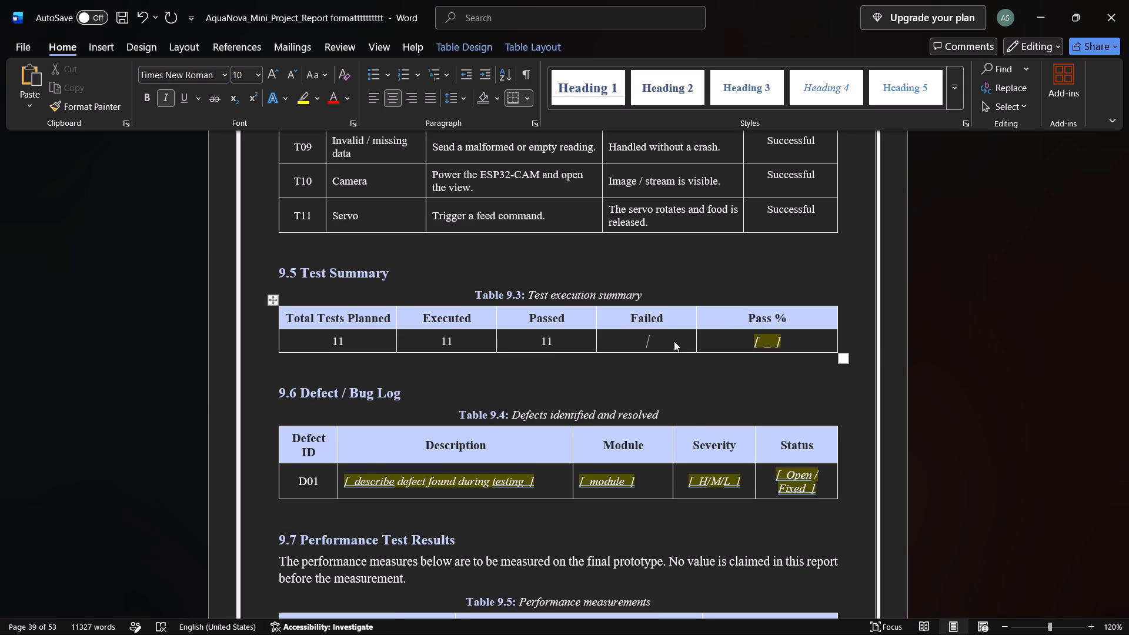
key(0)
drag(669, 337, 640, 339)
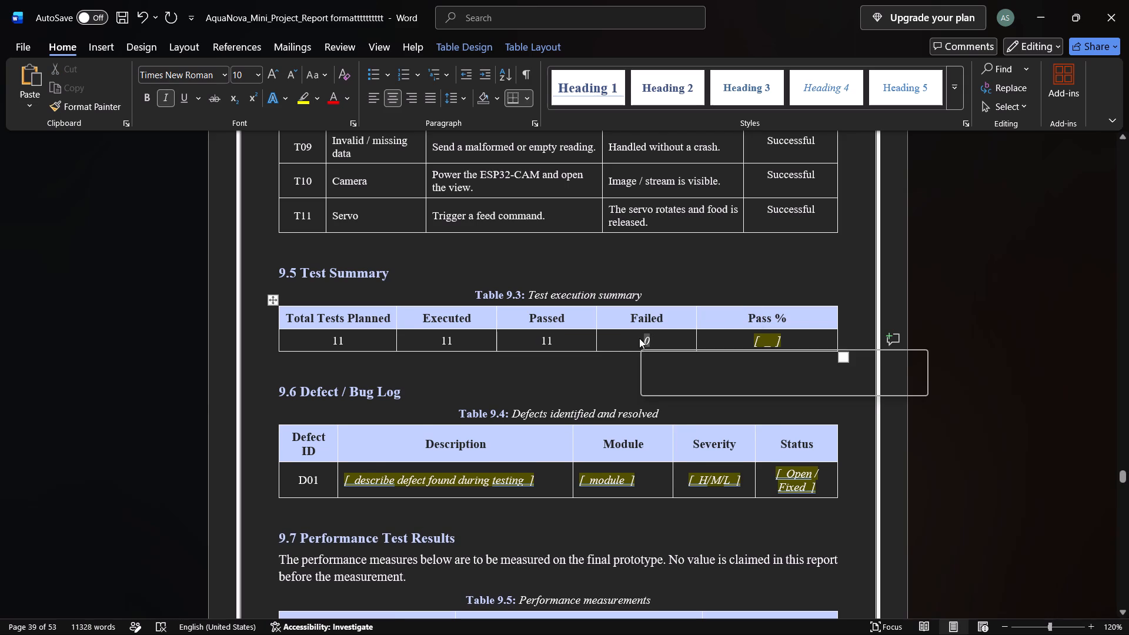
click(665, 380)
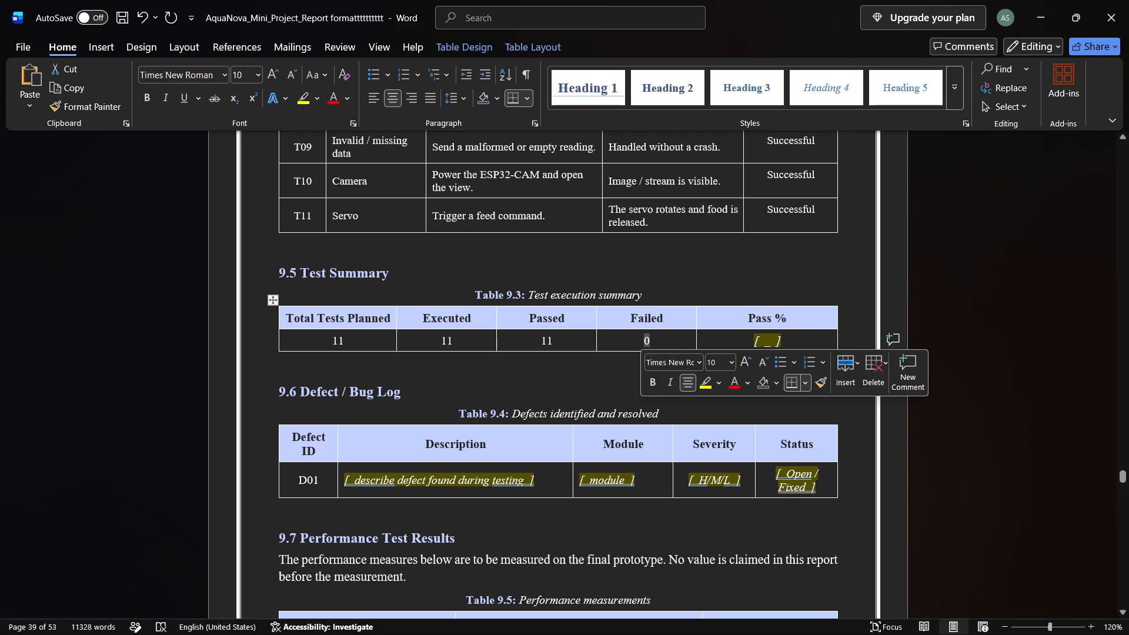
Replace the Pass % placeholder in Table 9.3 with 100 and remove its italic formatting.
click(781, 335)
drag(786, 338, 751, 341)
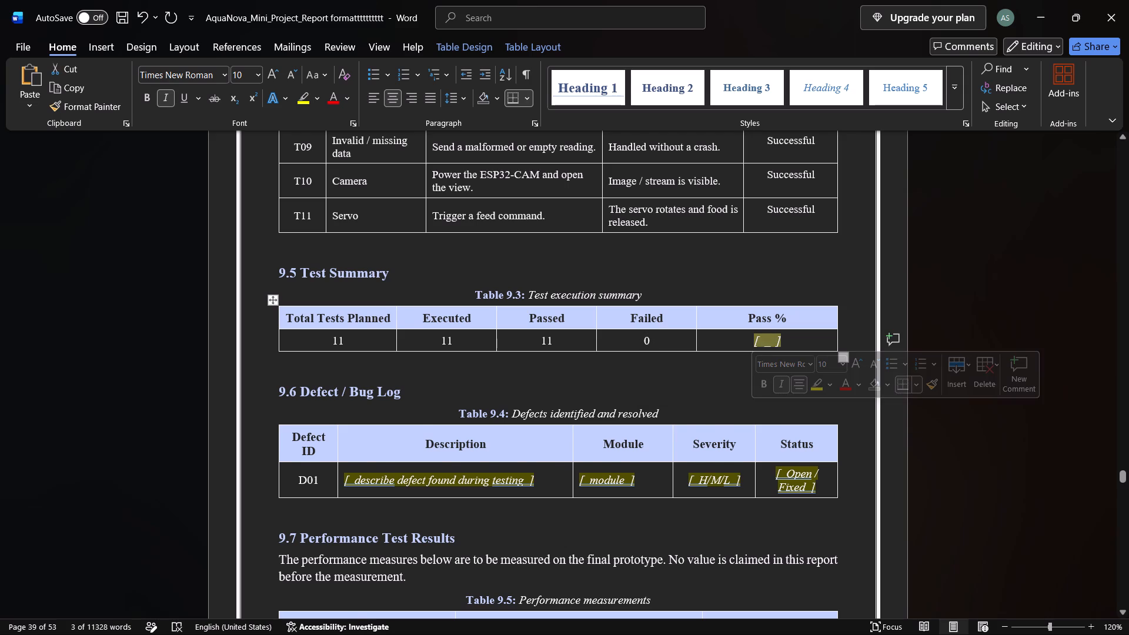
key(BackSpace)
text(100)
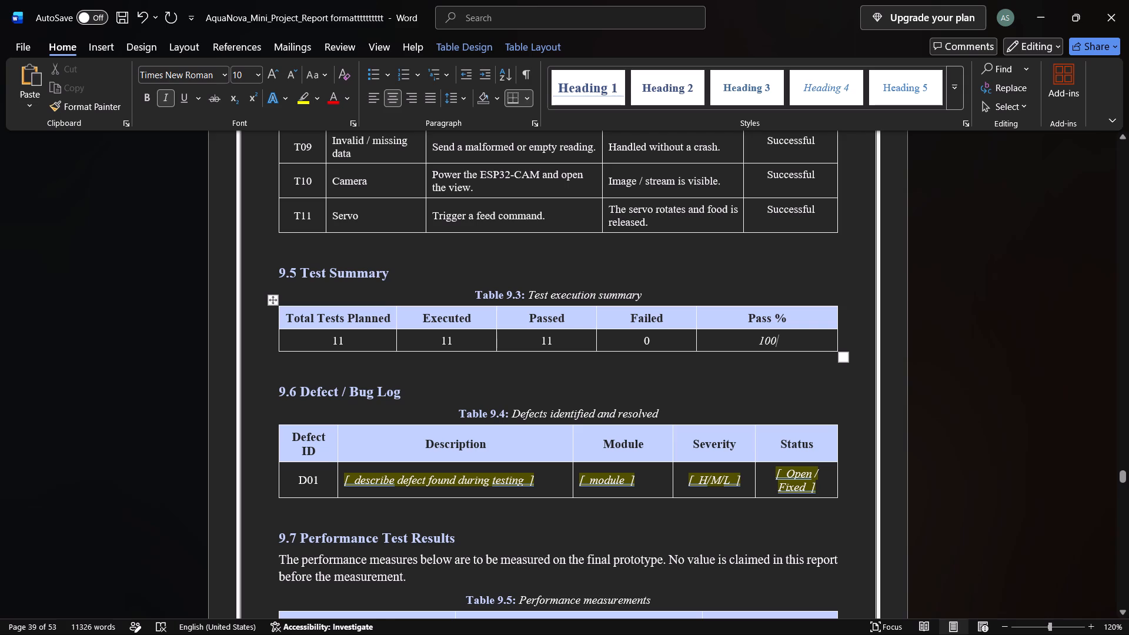
drag(804, 343, 756, 346)
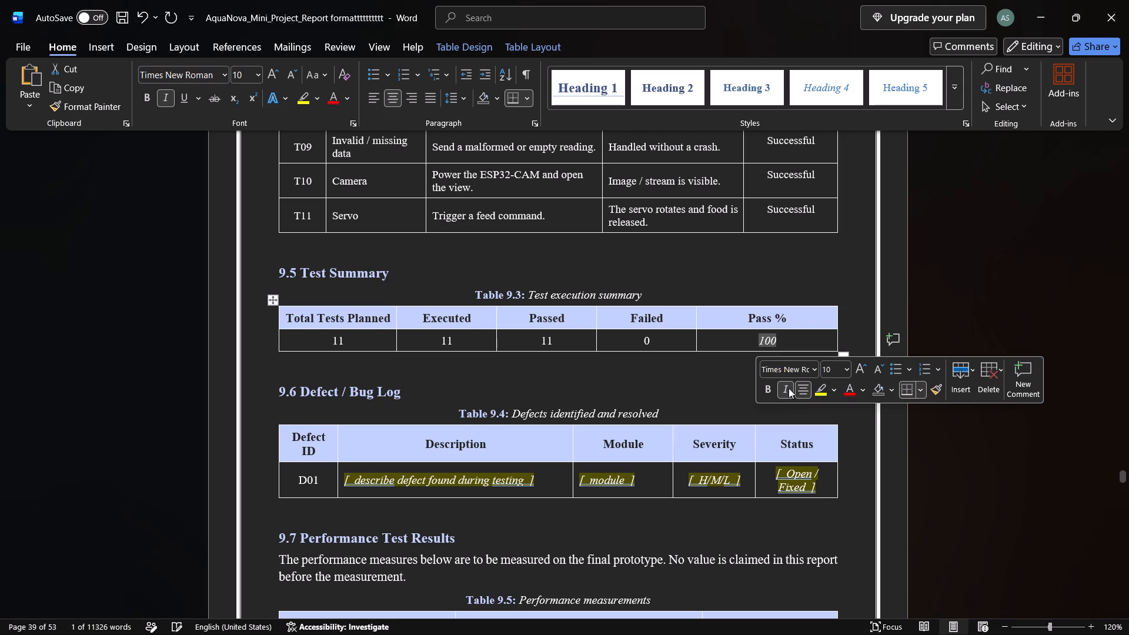
click(785, 390)
click(951, 312)
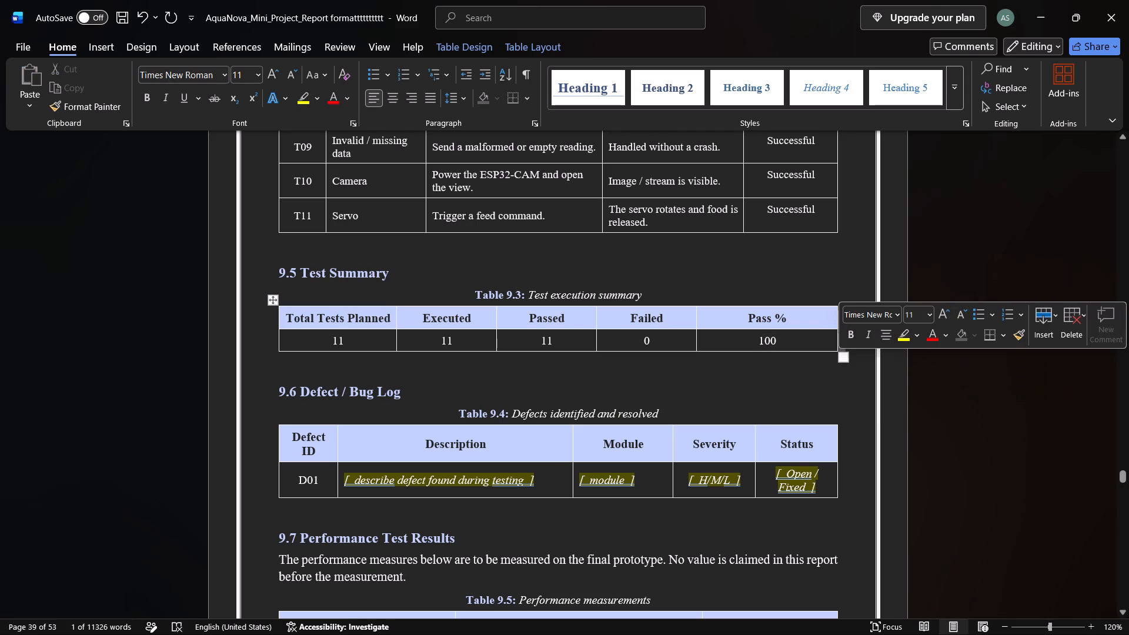
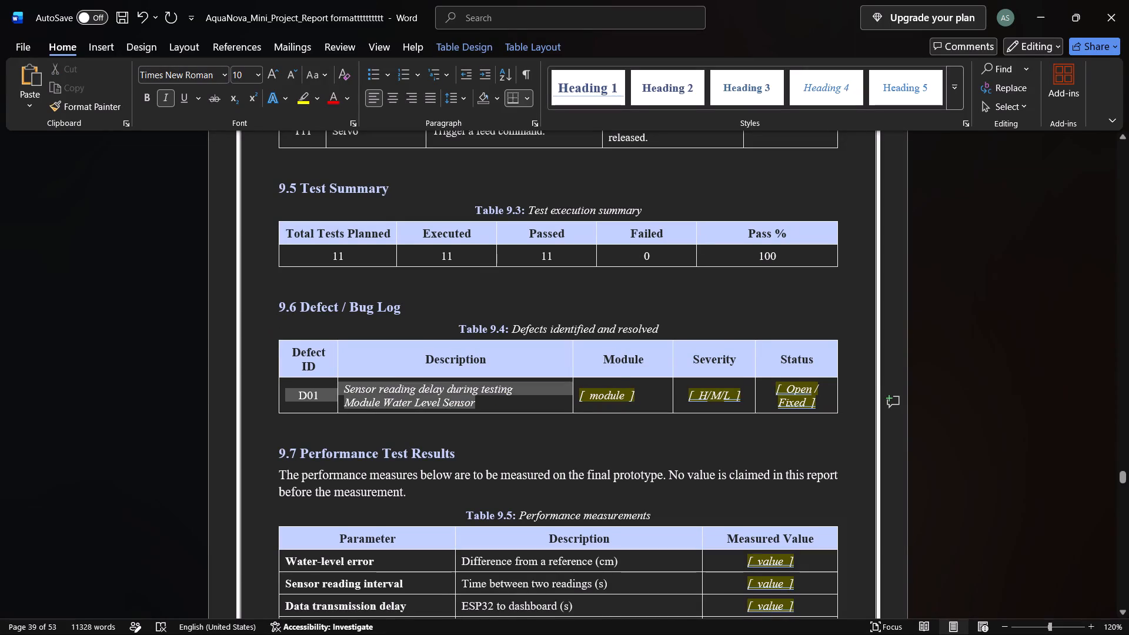
Remove the italic formatting from the D01 defect description in Table 9.4.
drag(338, 396, 336, 393)
click(369, 417)
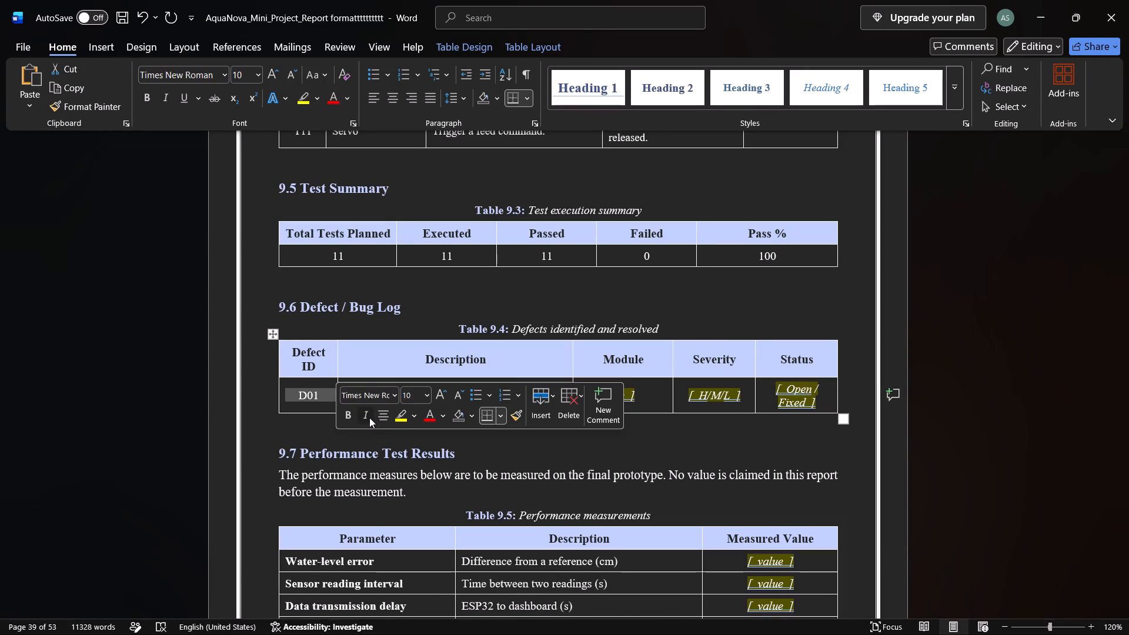
click(369, 417)
click(316, 419)
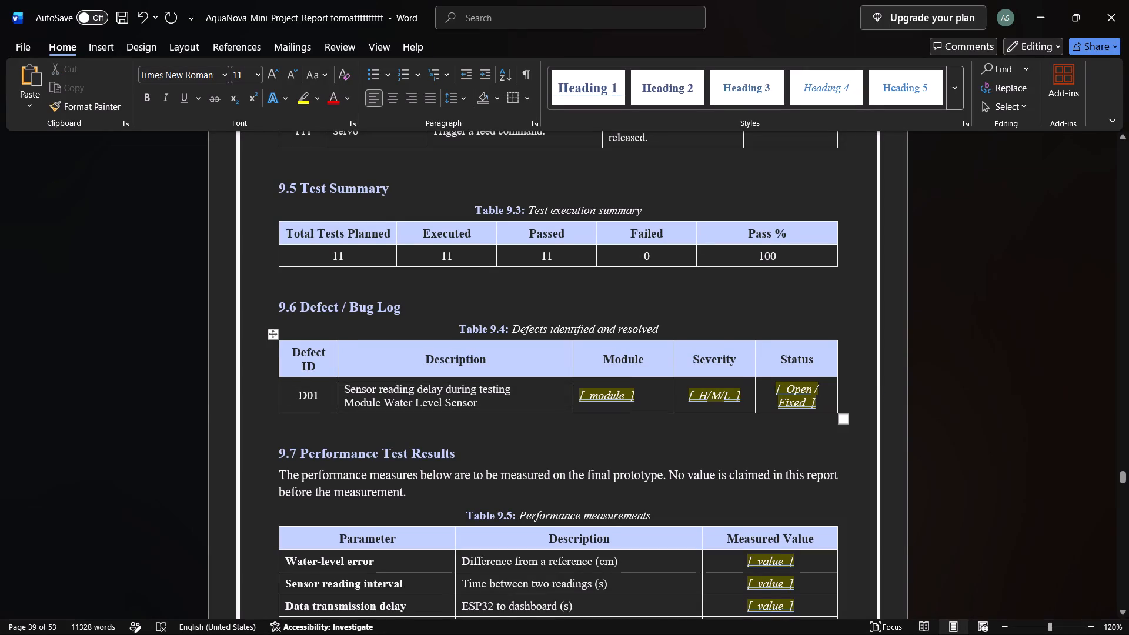
Select the full D01 description text in Table 9.4.
drag(486, 405, 355, 391)
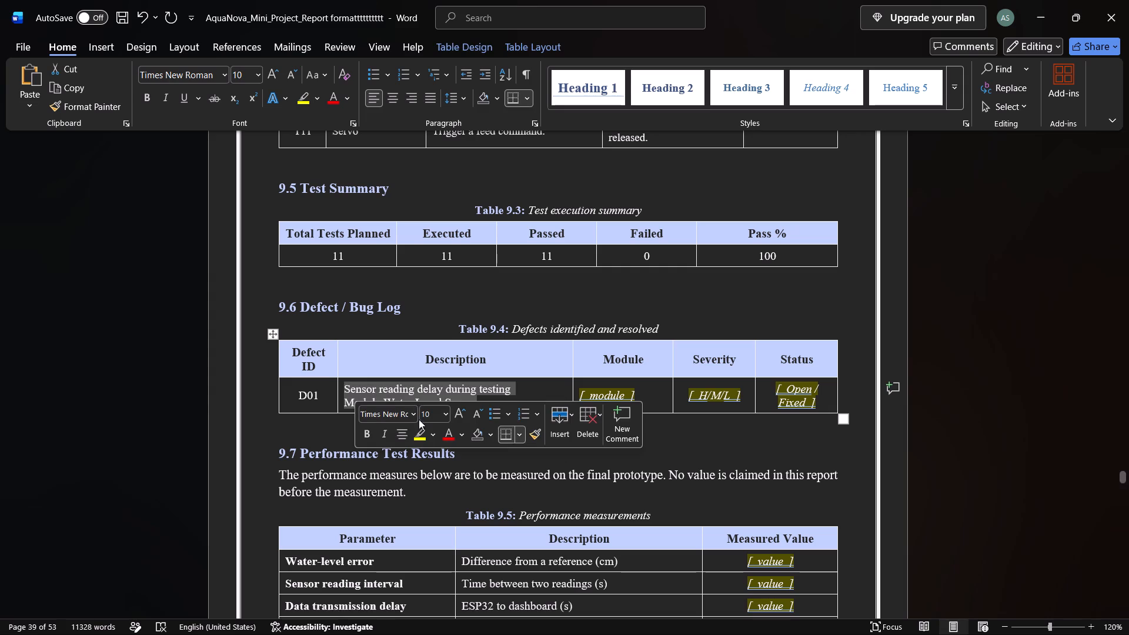
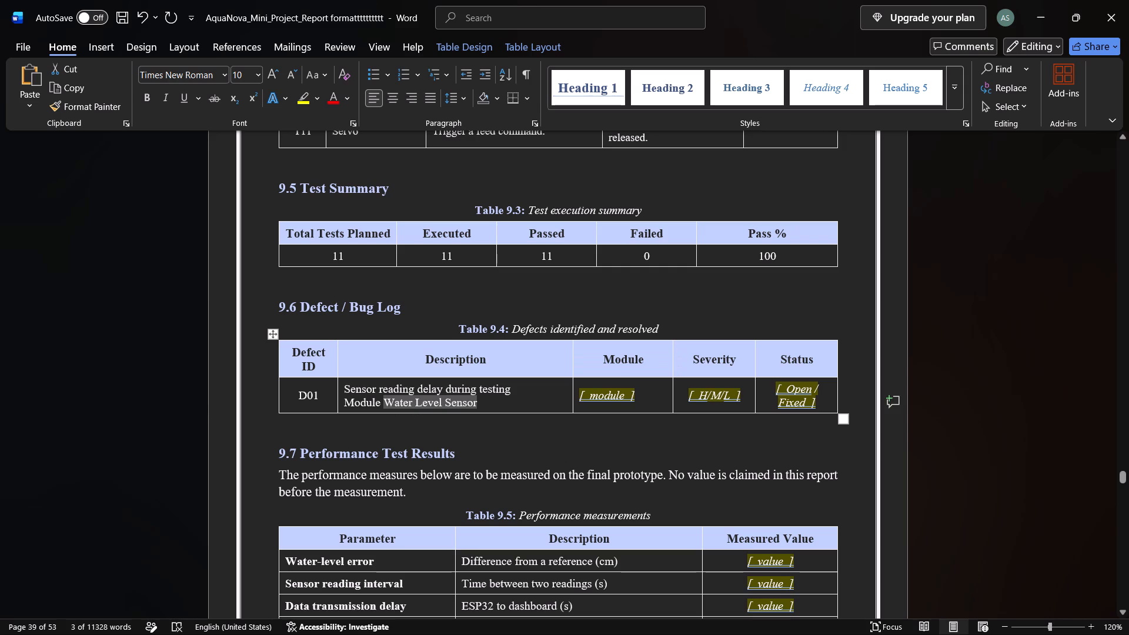
Replace the module placeholder for defect D01 in Table 9.4 with the copied text "Water Level Sensor".
drag(644, 402, 579, 395)
key(ctrl+v)
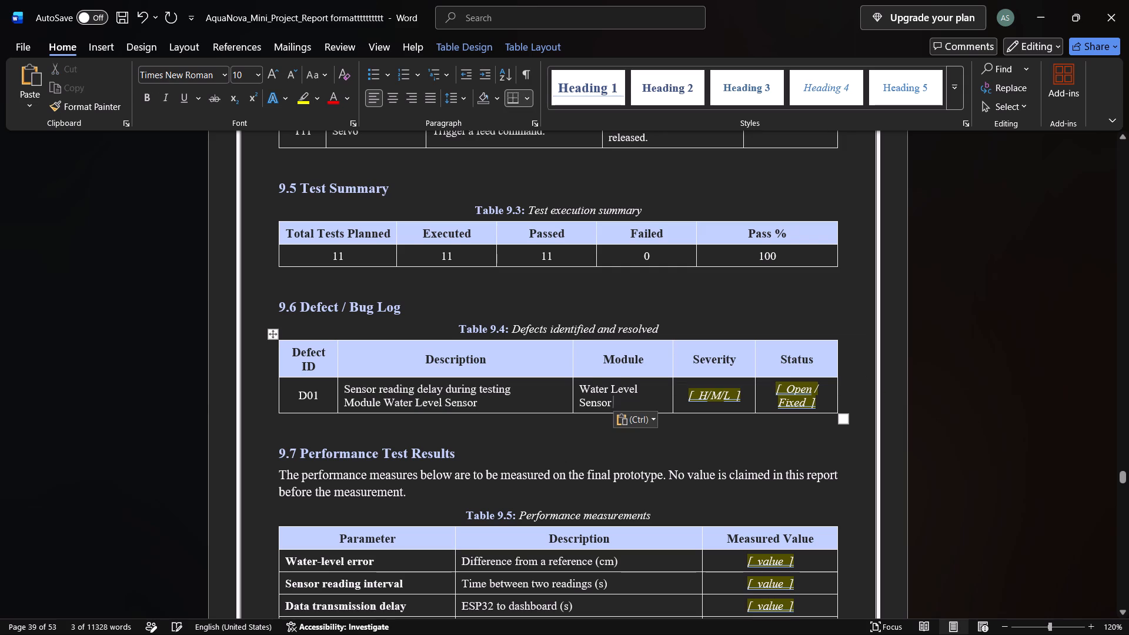
Select the extra line "Module Water Level Sensor" in the D01 description of Table 9.4.
drag(480, 405, 350, 406)
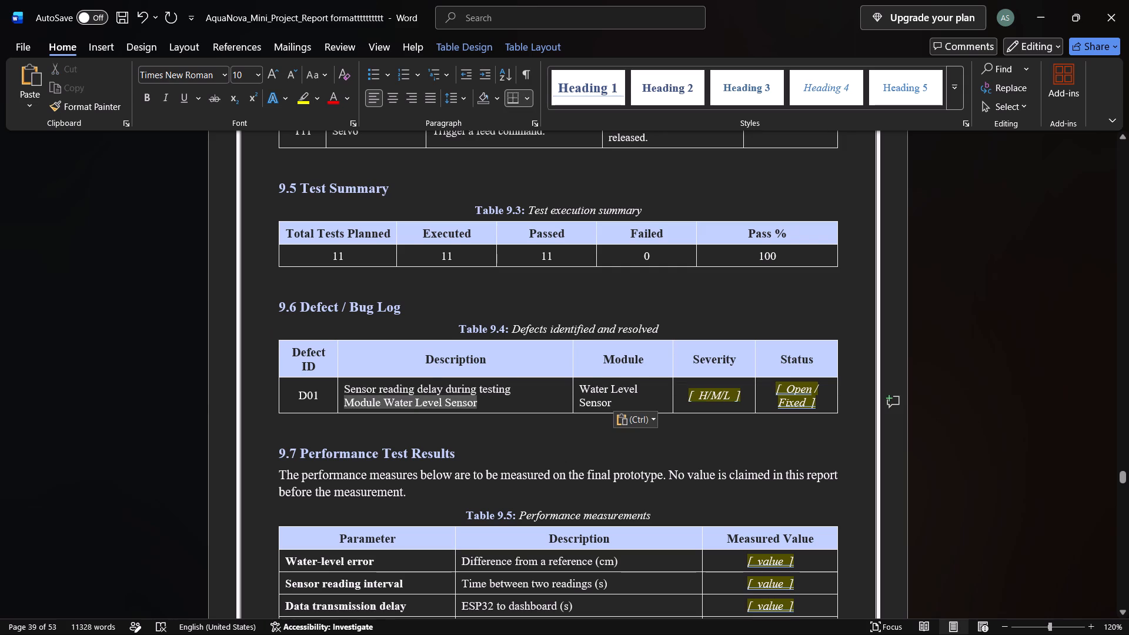
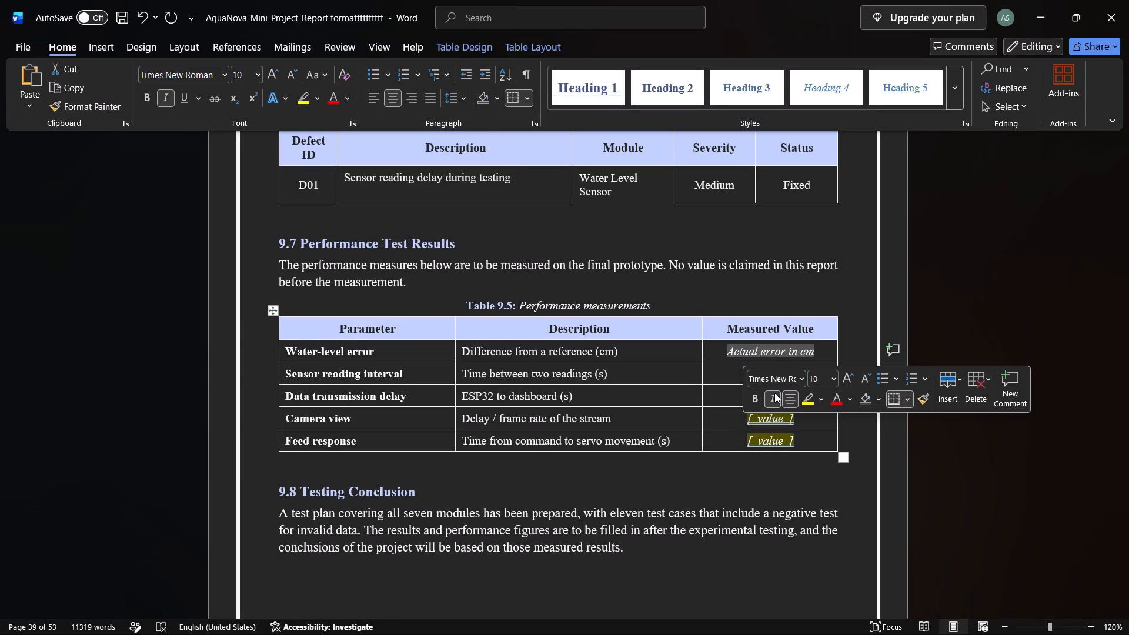
Remove the italic formatting from the water-level error entry "Actual error in cm" in Table 9.5.
click(774, 398)
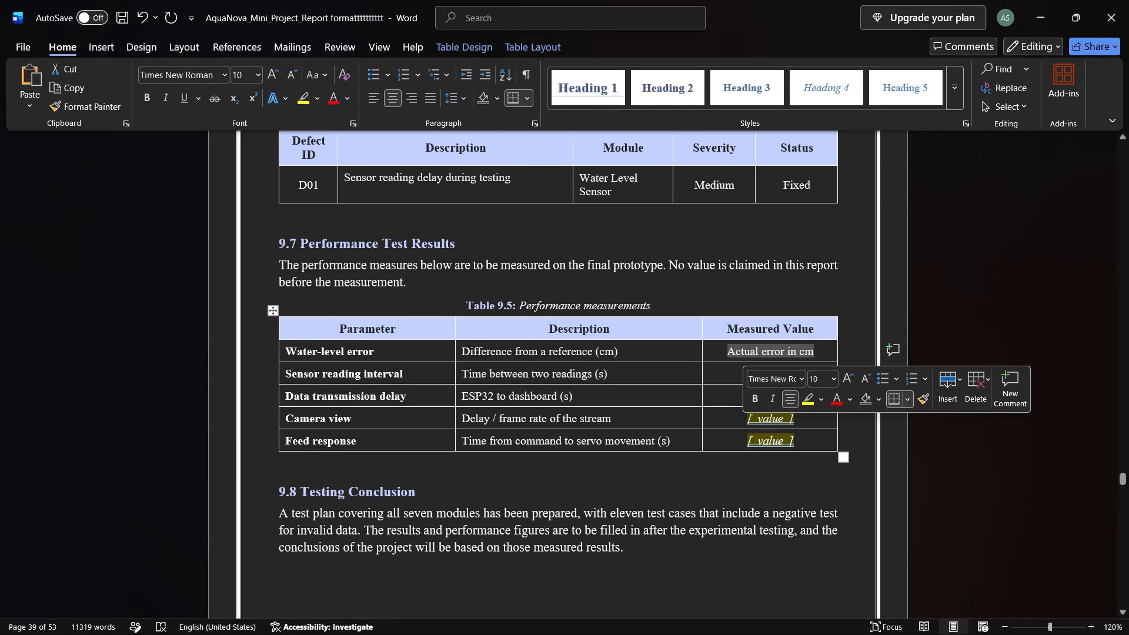
click(822, 352)
Select the measured-value placeholders for Sensor reading interval and Data transmission delay in Table 9.5.
drag(821, 372, 757, 402)
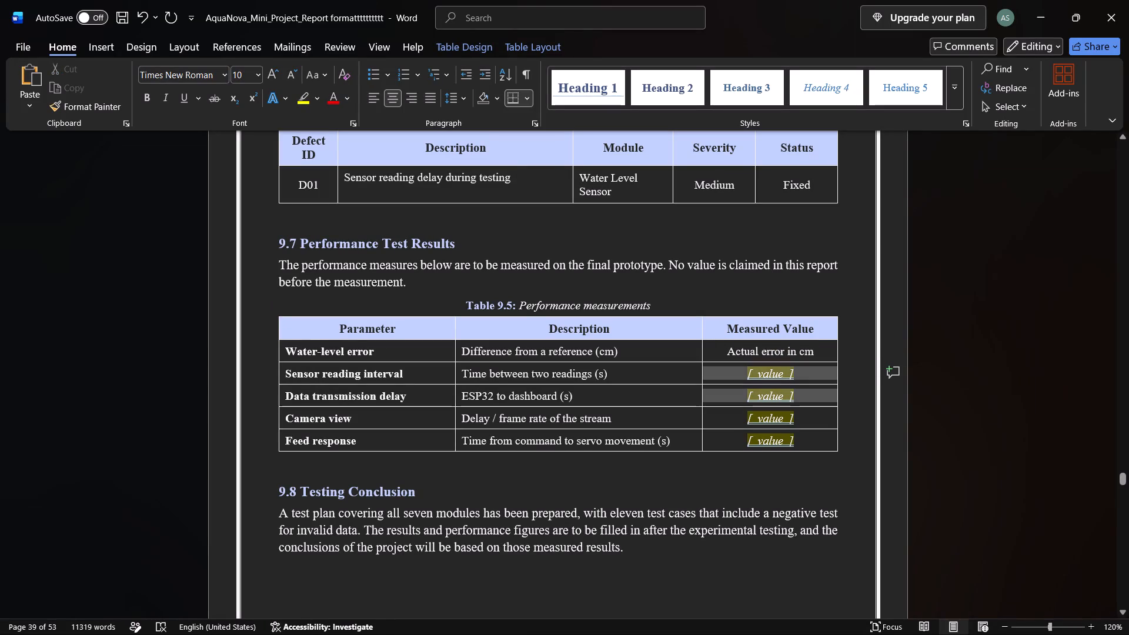
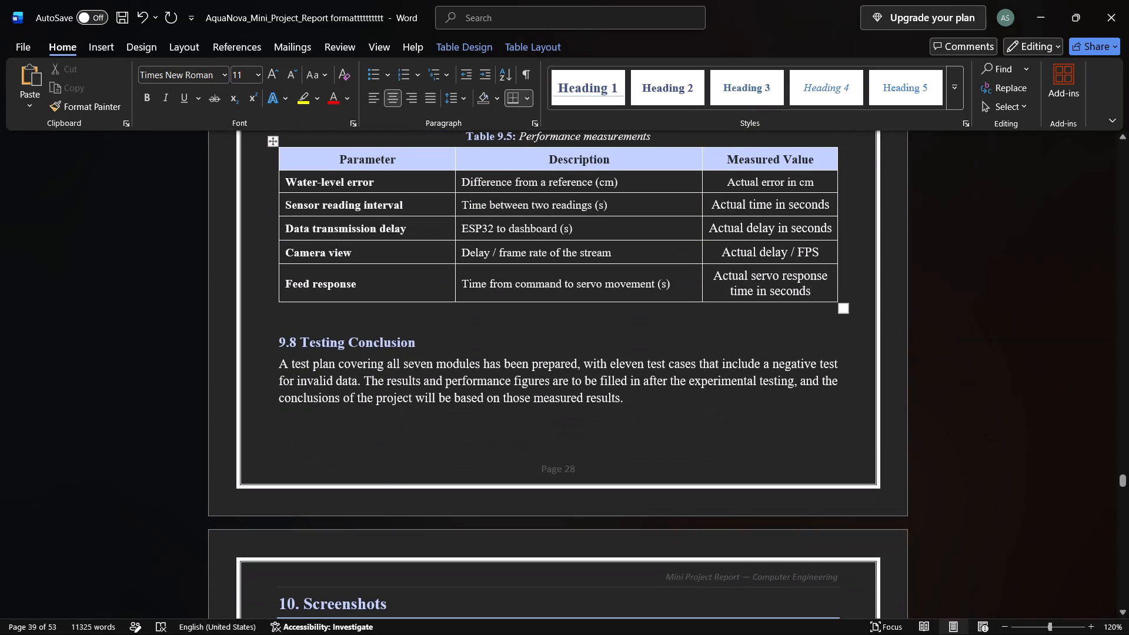
Review the start of Chapter 10, from the prototype poster to the wired-circuit photograph placeholder in section 10.2.
scroll(716, 442, down, 7)
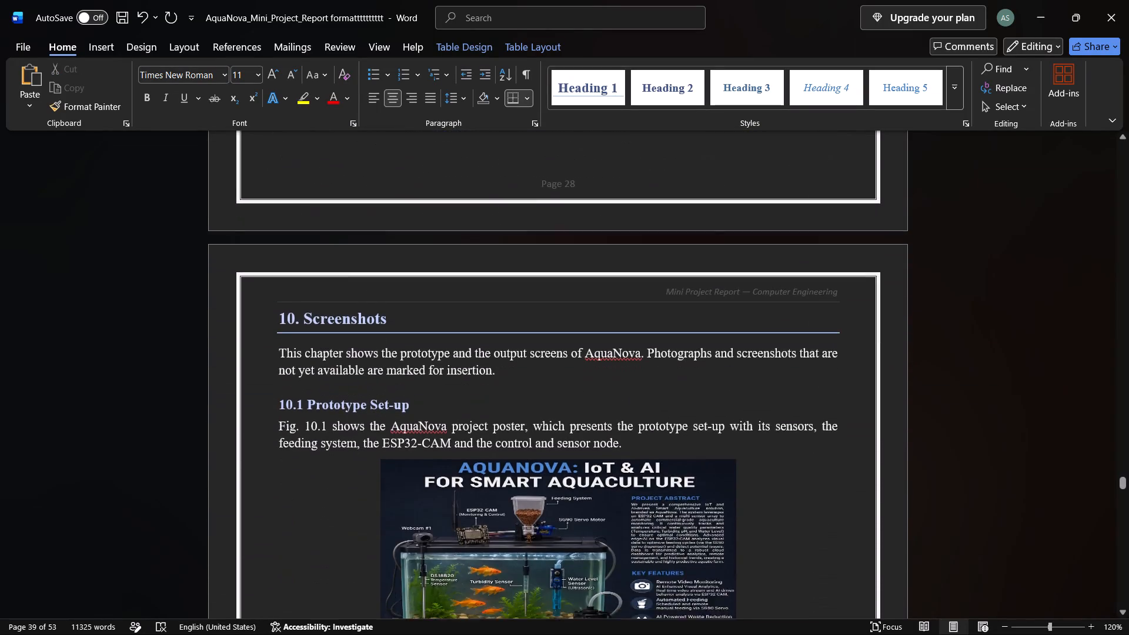
scroll(716, 442, down, 5)
scroll(716, 442, up, 8)
scroll(716, 442, down, 12)
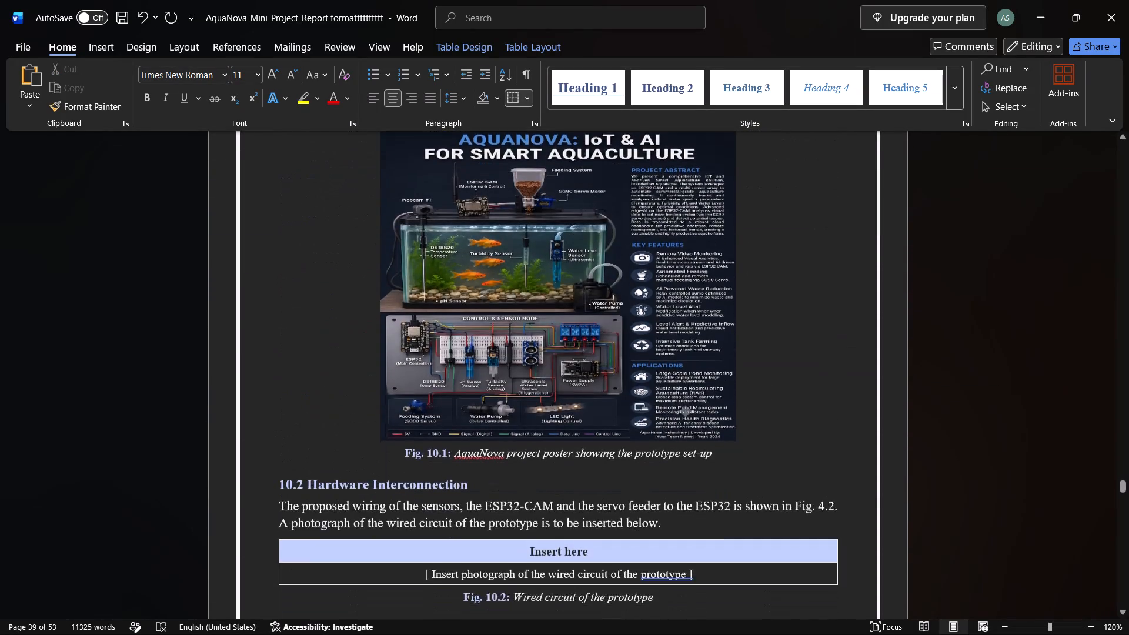
scroll(716, 442, down, 6)
scroll(716, 442, up, 4)
scroll(716, 442, down, 4)
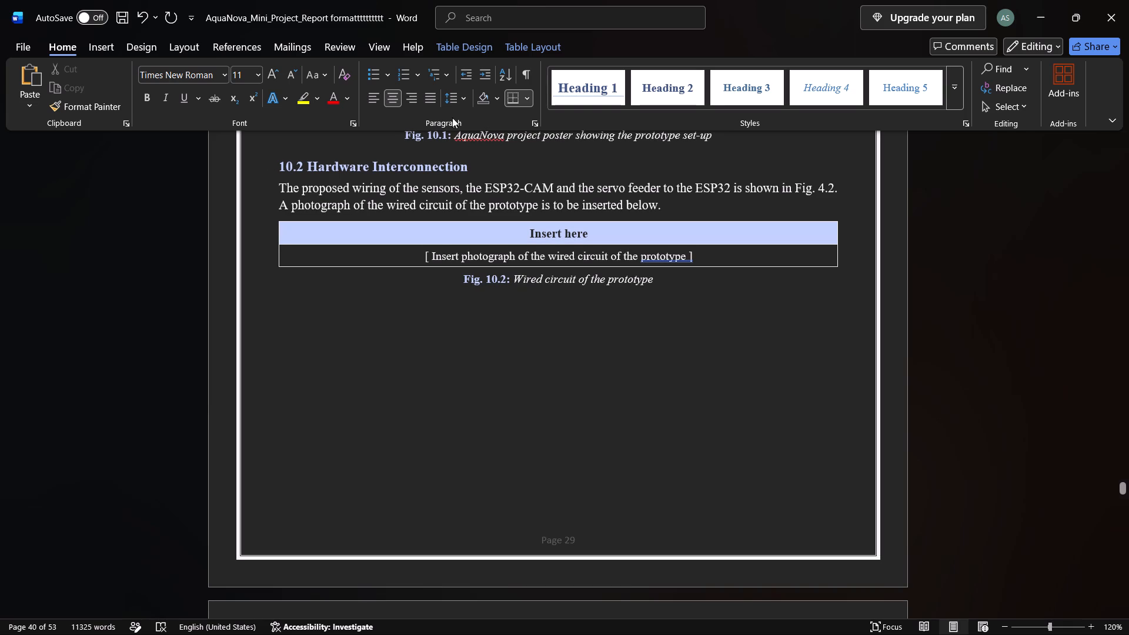
Save the report.
click(117, 18)
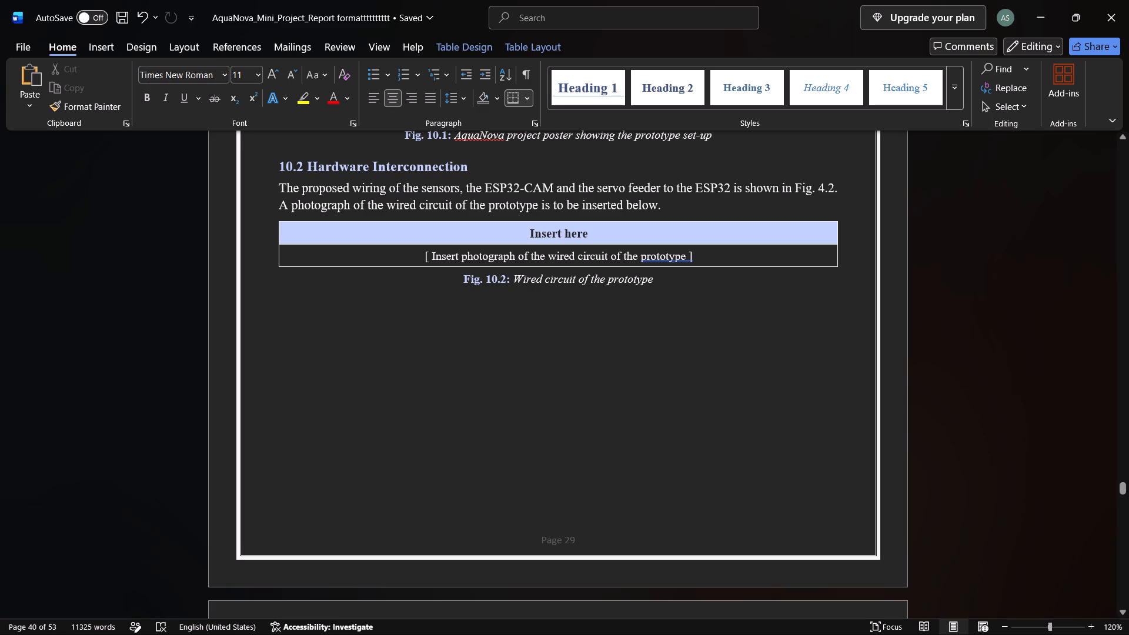
Delete section 10.2 Hardware Interconnection entirely, including its heading, paragraph, "Insert here" placeholder table and Fig. 10.2 caption.
scroll(714, 310, down, 4)
scroll(714, 310, up, 2)
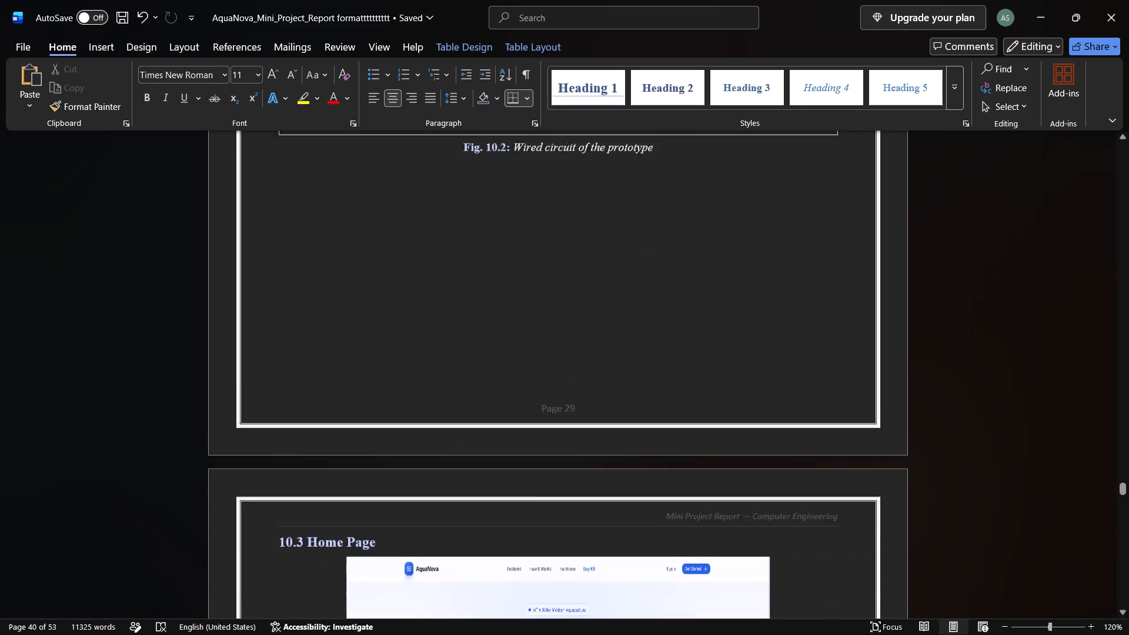
scroll(714, 310, up, 20)
scroll(714, 310, up, 1)
scroll(714, 309, down, 8)
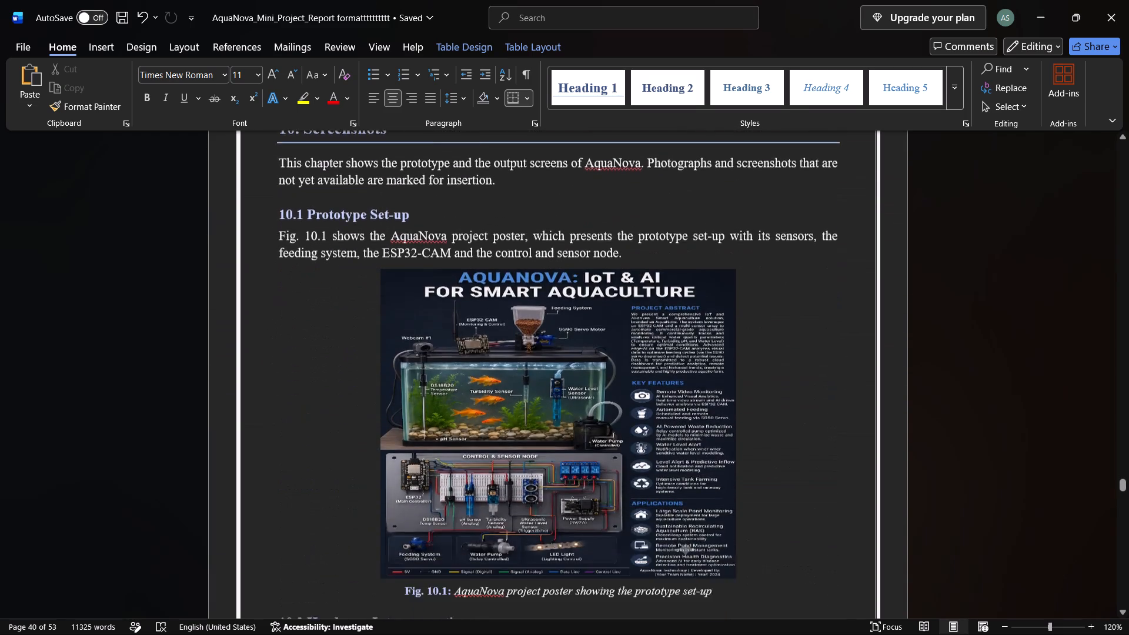
scroll(714, 309, down, 7)
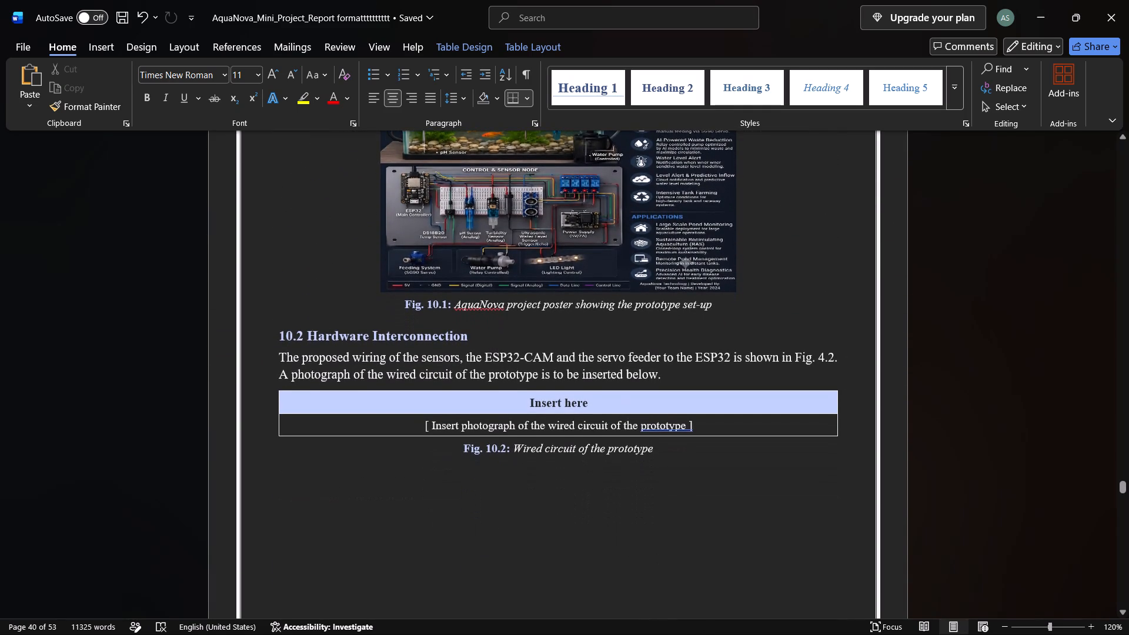
scroll(714, 309, down, 1)
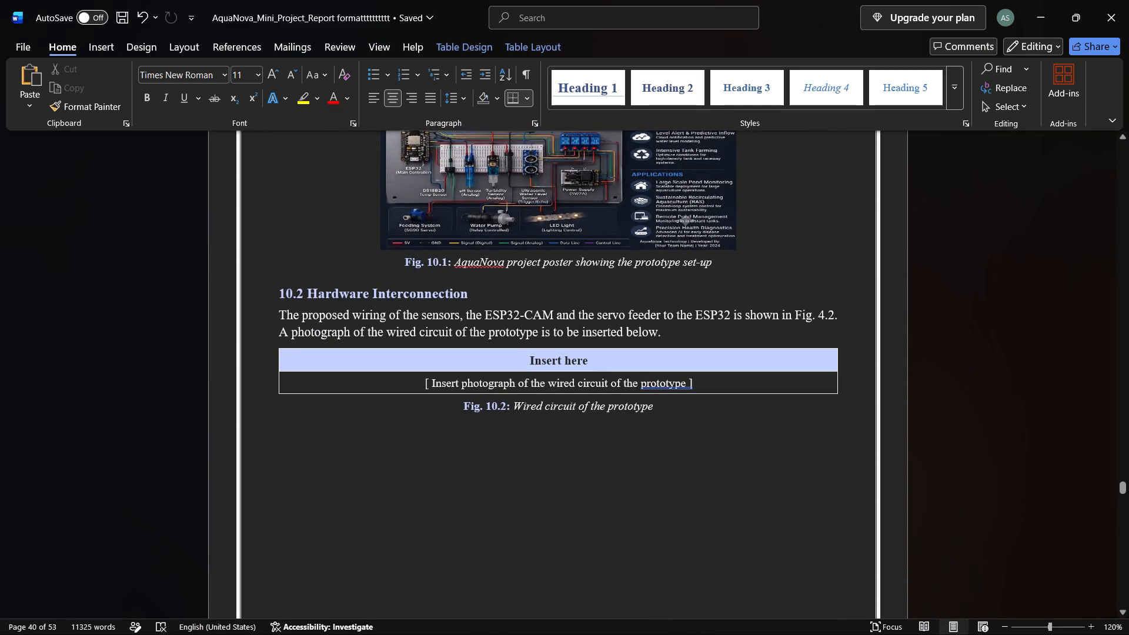
scroll(692, 262, down, 12)
scroll(692, 262, up, 14)
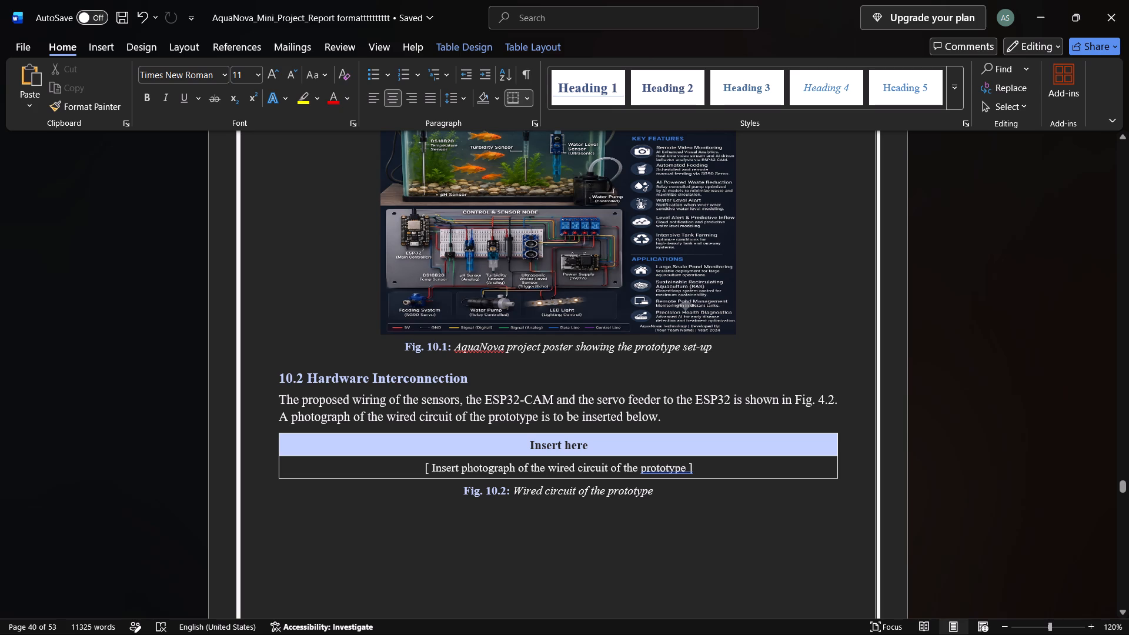
drag(768, 509, 298, 357)
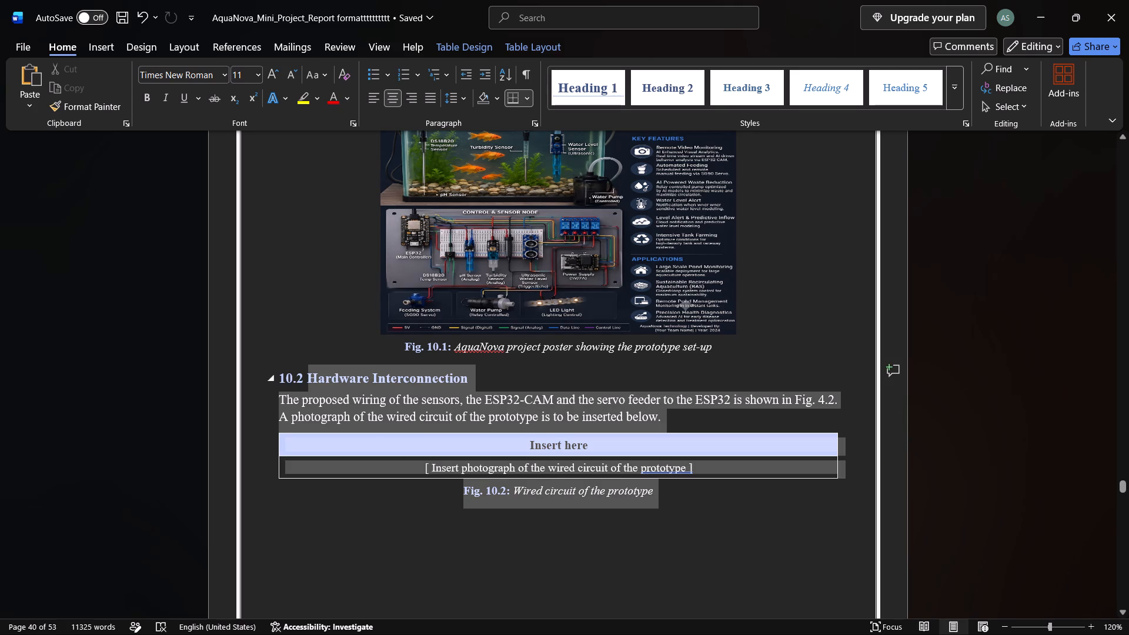
drag(298, 357, 284, 377)
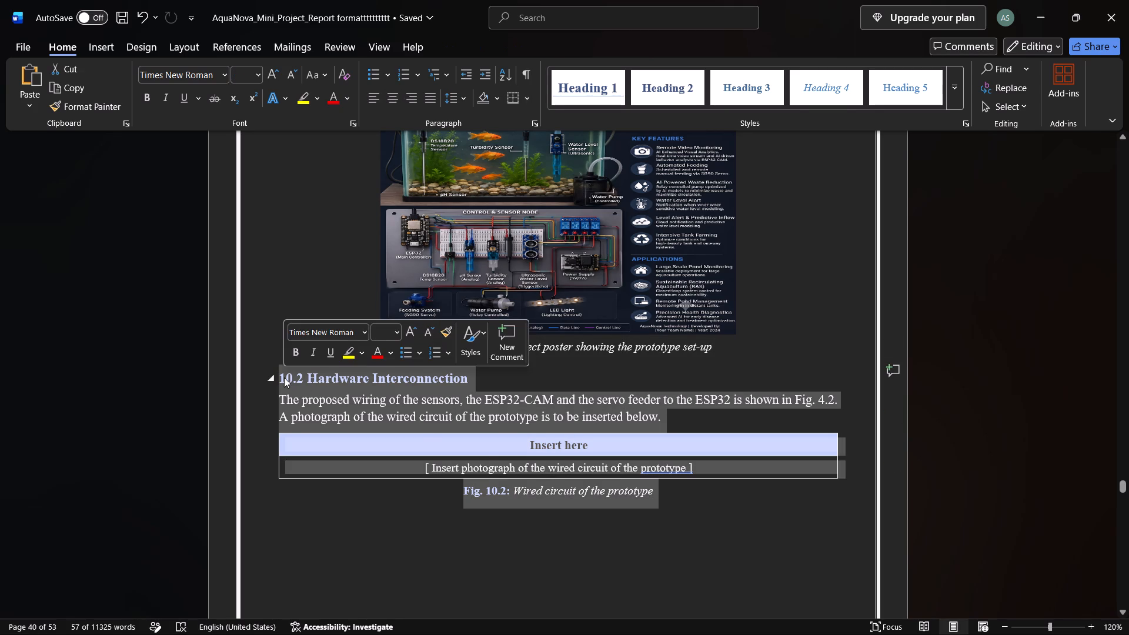
key(BackSpace)
Check the rest of Chapter 10 for remaining placeholders, through section 10.7 Database Record and Serial Monitor Output.
scroll(284, 377, down, 13)
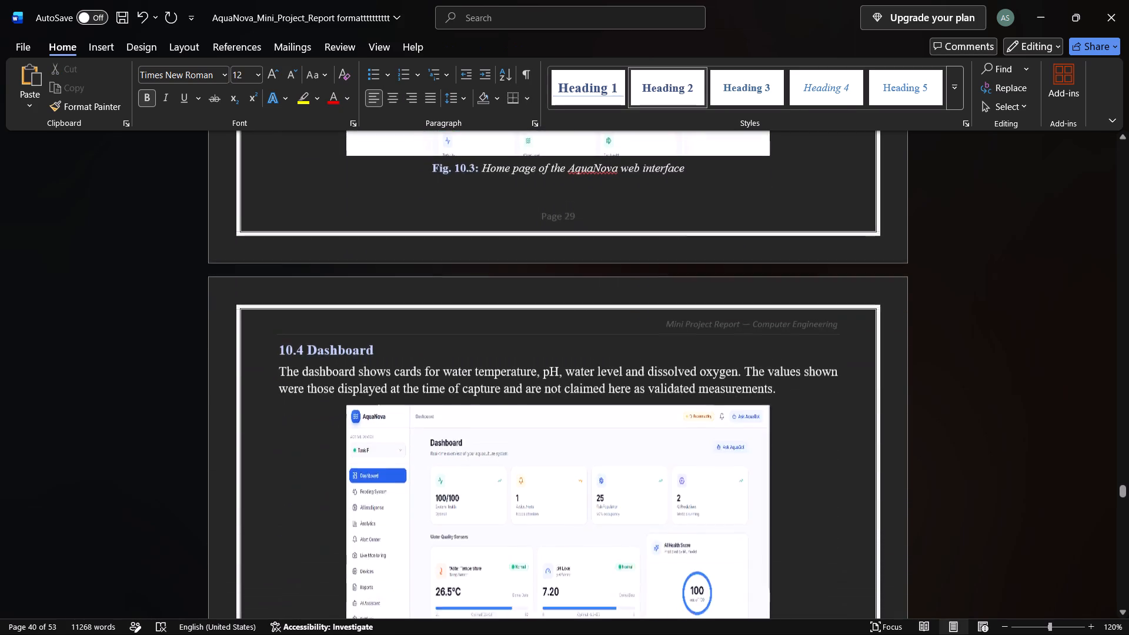
scroll(286, 377, down, 14)
scroll(286, 377, down, 14)
scroll(286, 377, down, 7)
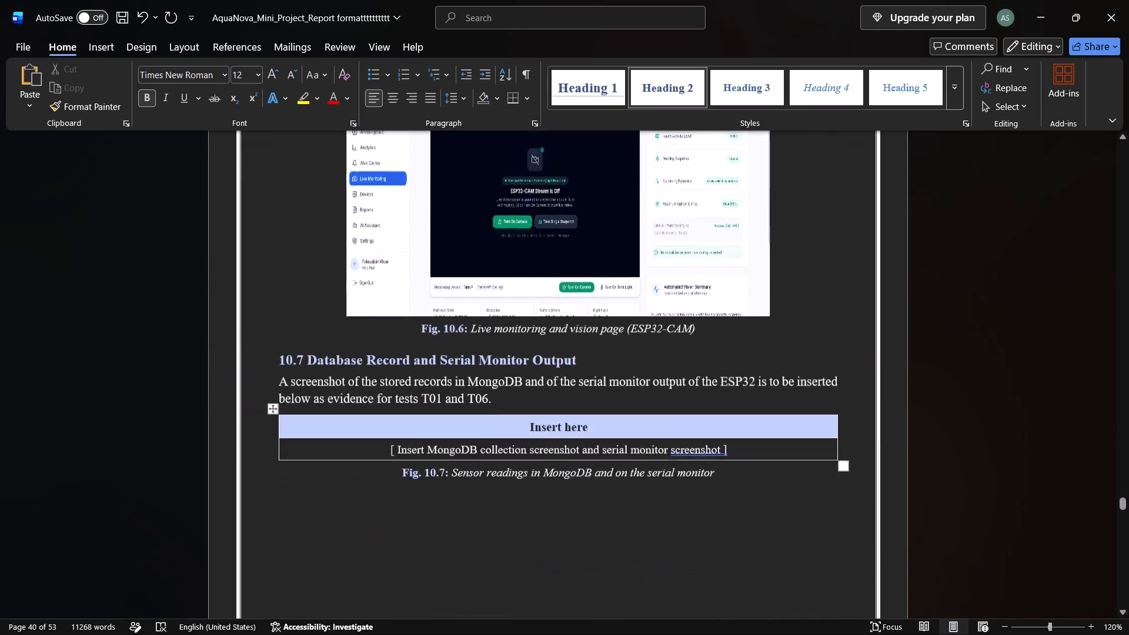
scroll(286, 377, down, 5)
scroll(286, 377, up, 5)
scroll(346, 376, up, 2)
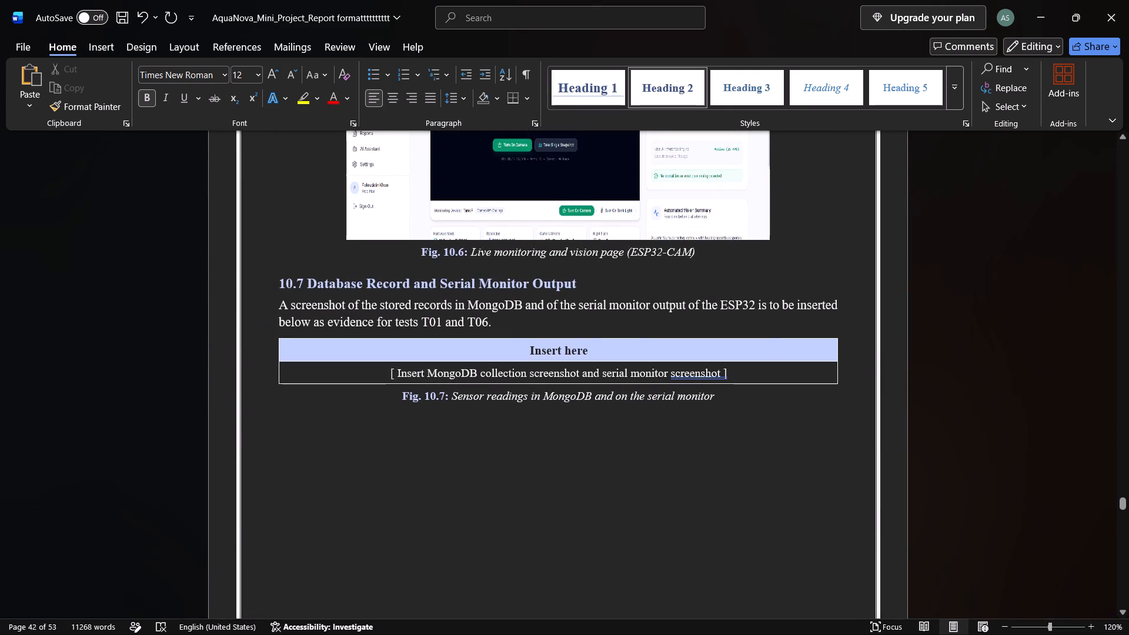
scroll(804, 477, down, 5)
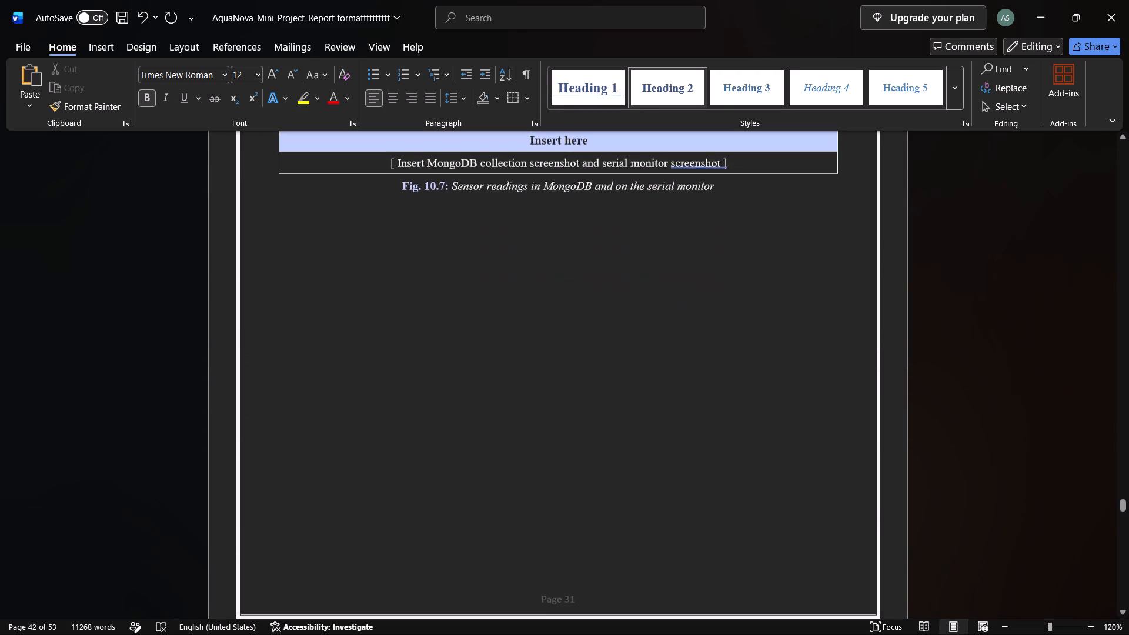
Look through Chapter 11's getting-started text, usage guide and troubleshooting tables for entries that still need filling in.
scroll(804, 476, down, 15)
scroll(804, 476, down, 11)
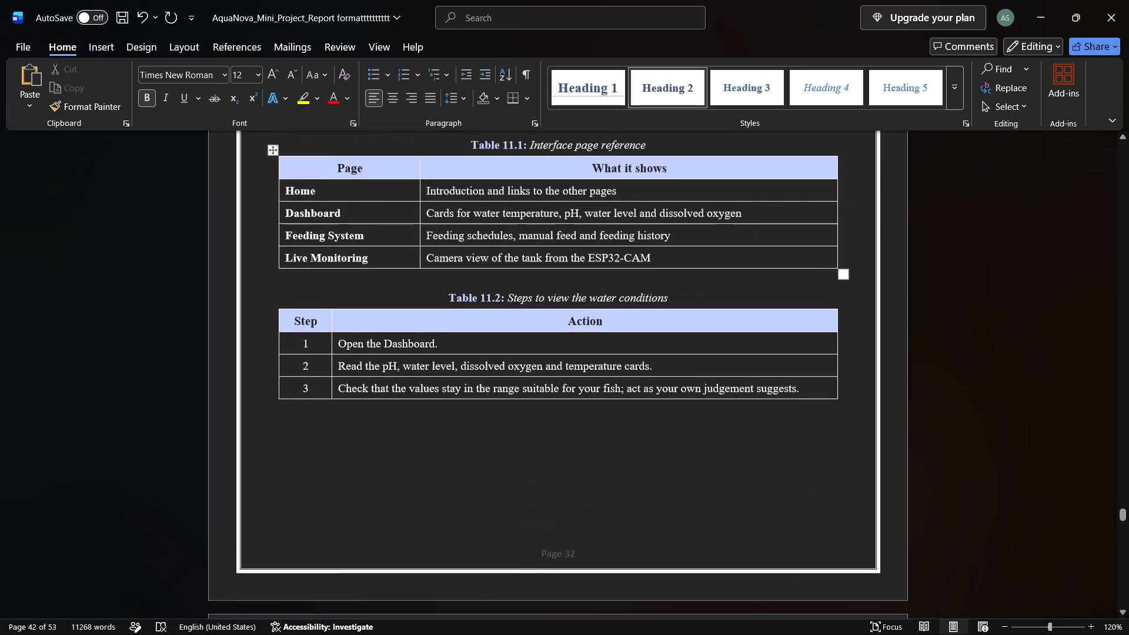
scroll(804, 476, down, 15)
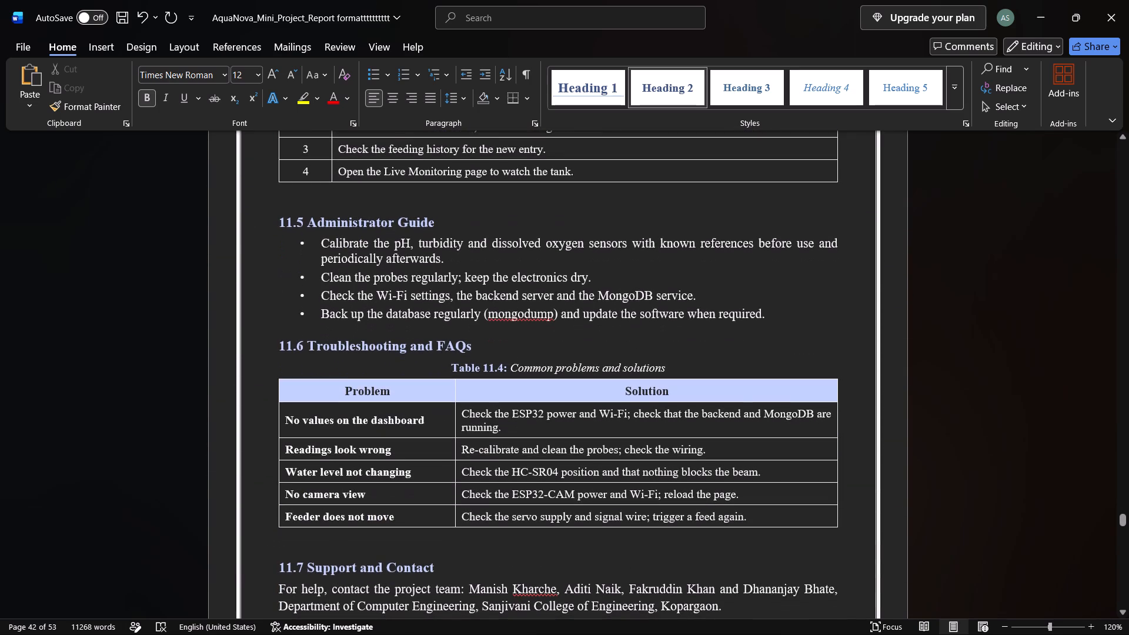
scroll(804, 476, up, 20)
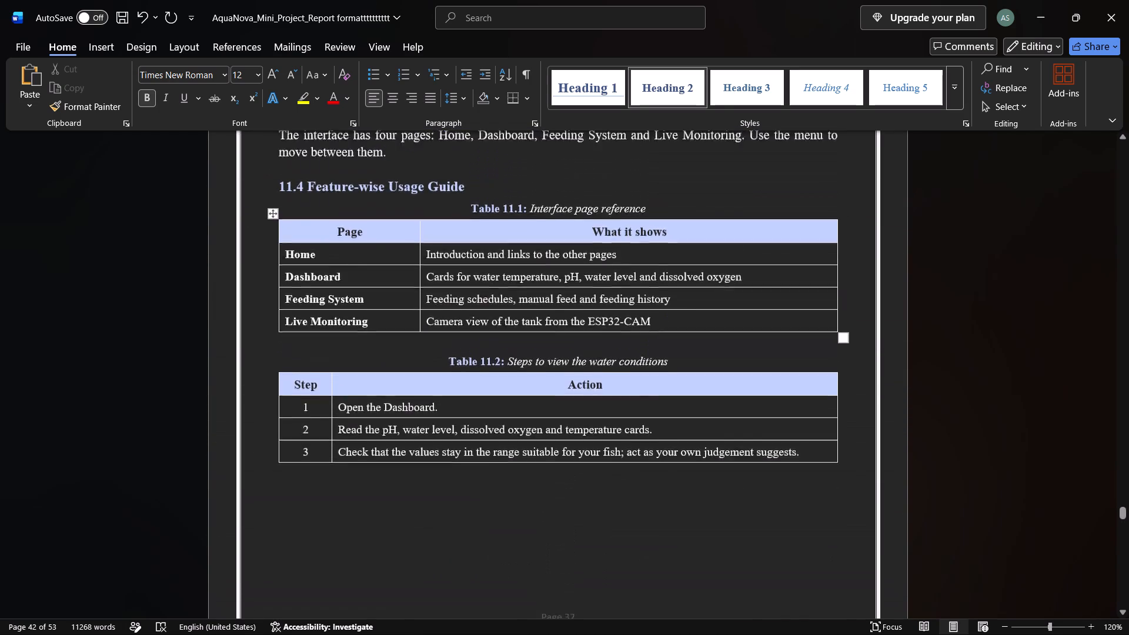
scroll(804, 475, up, 11)
scroll(804, 475, down, 11)
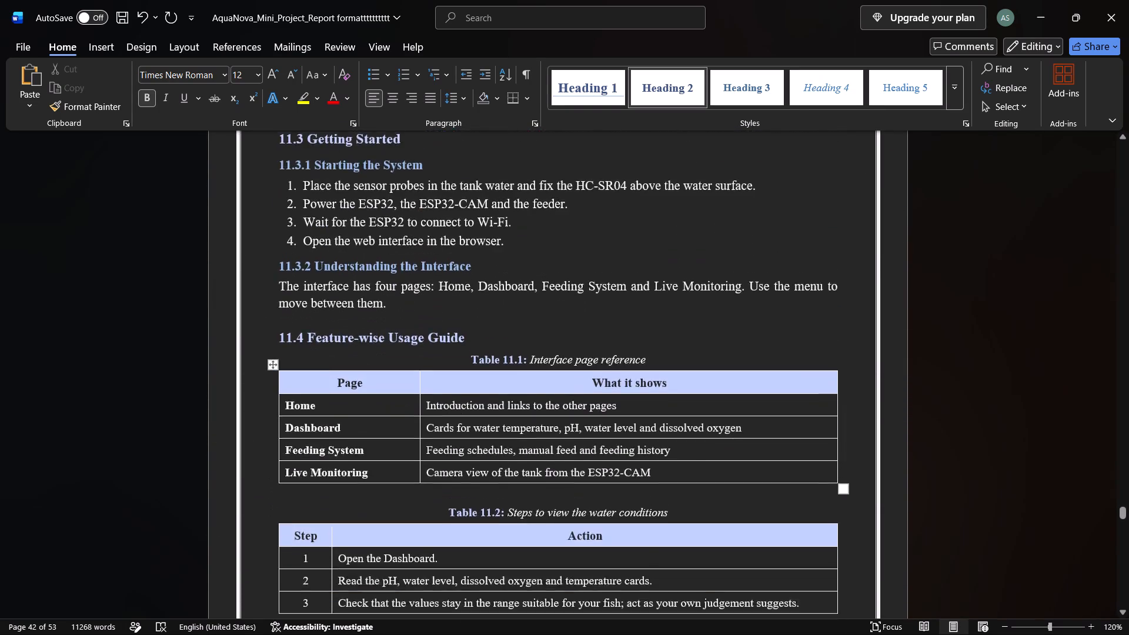
scroll(804, 475, down, 6)
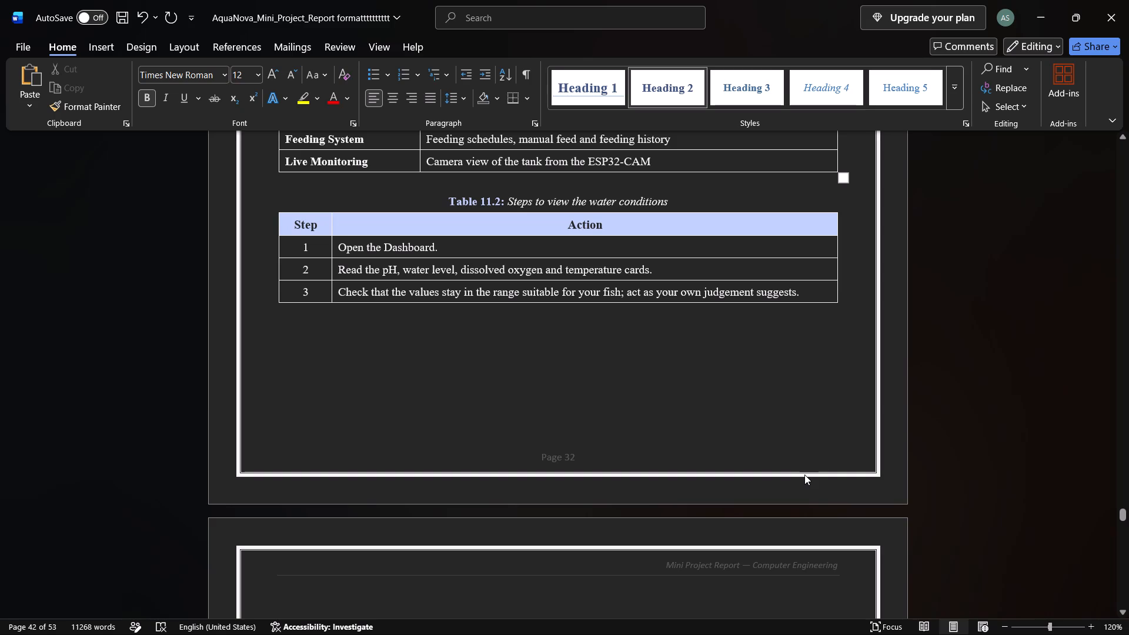
scroll(804, 474, down, 18)
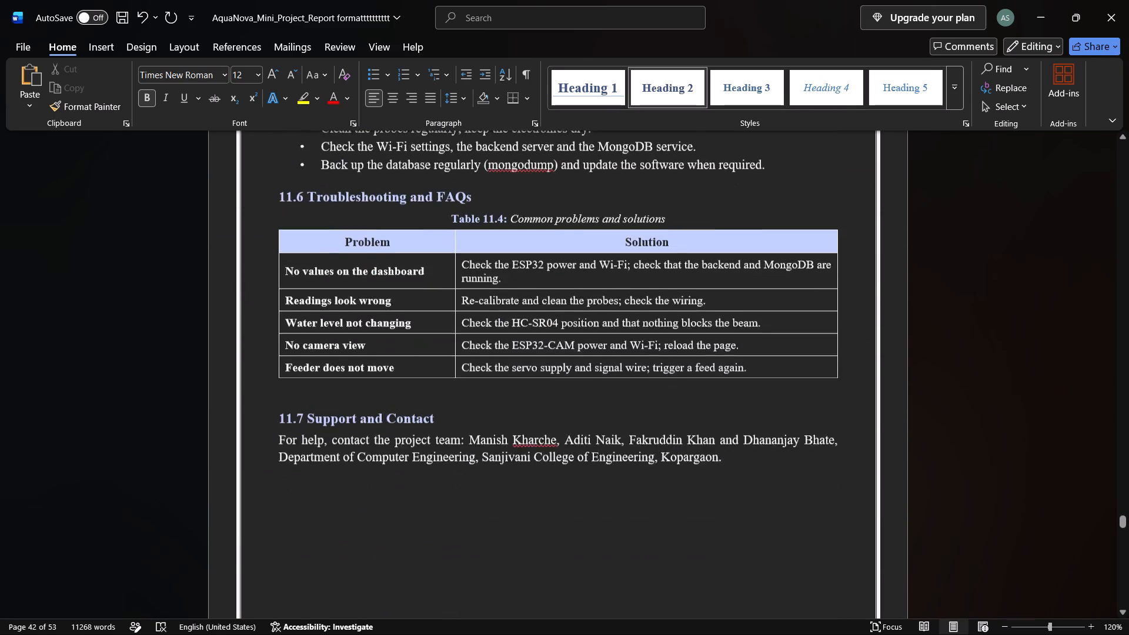
Look through Chapter 12's repository, dependency and configuration sections for unfilled entries.
scroll(804, 474, down, 15)
scroll(804, 474, down, 12)
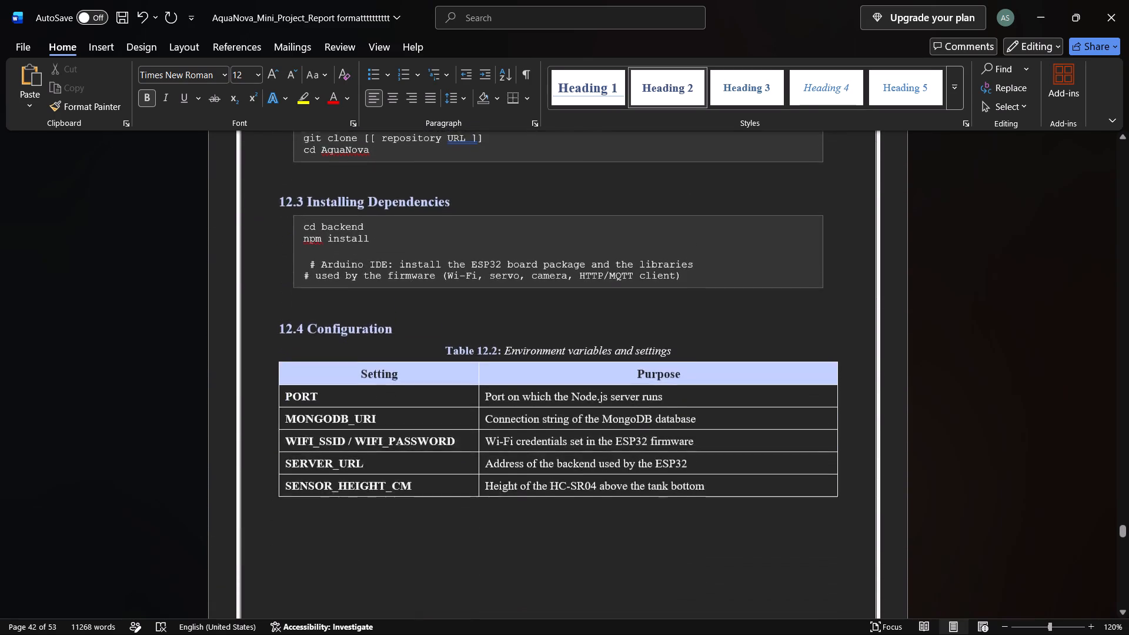
scroll(804, 474, down, 18)
scroll(803, 470, down, 12)
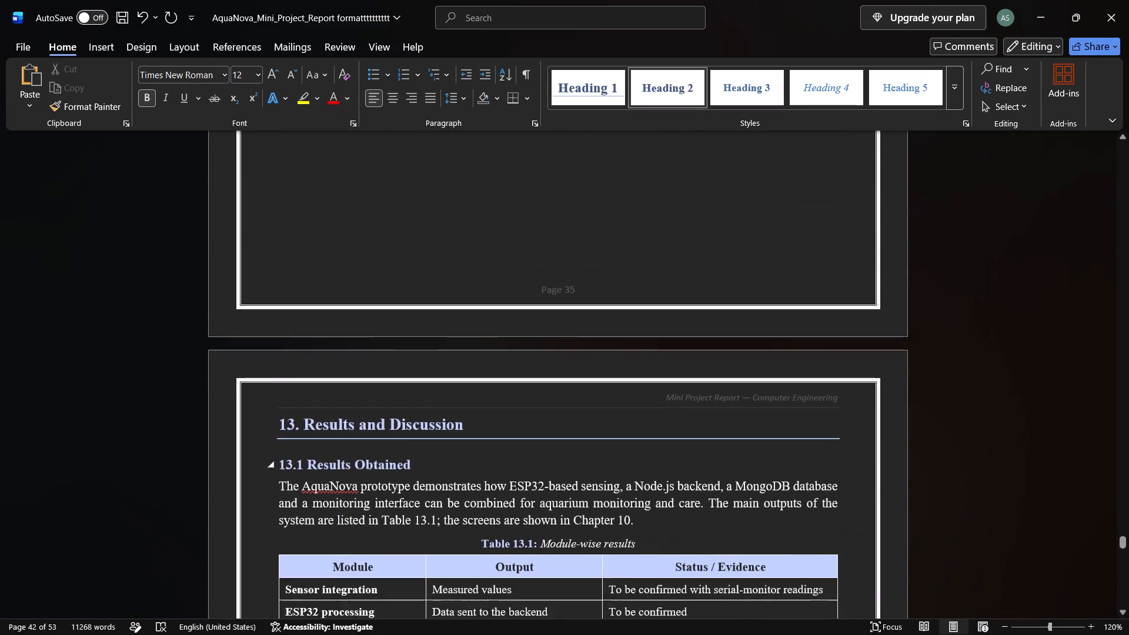
Examine the Chapter 13 results, comparison, objectives and review feedback tables for placeholder entries and inconsistent formatting.
scroll(803, 469, down, 17)
scroll(803, 467, down, 17)
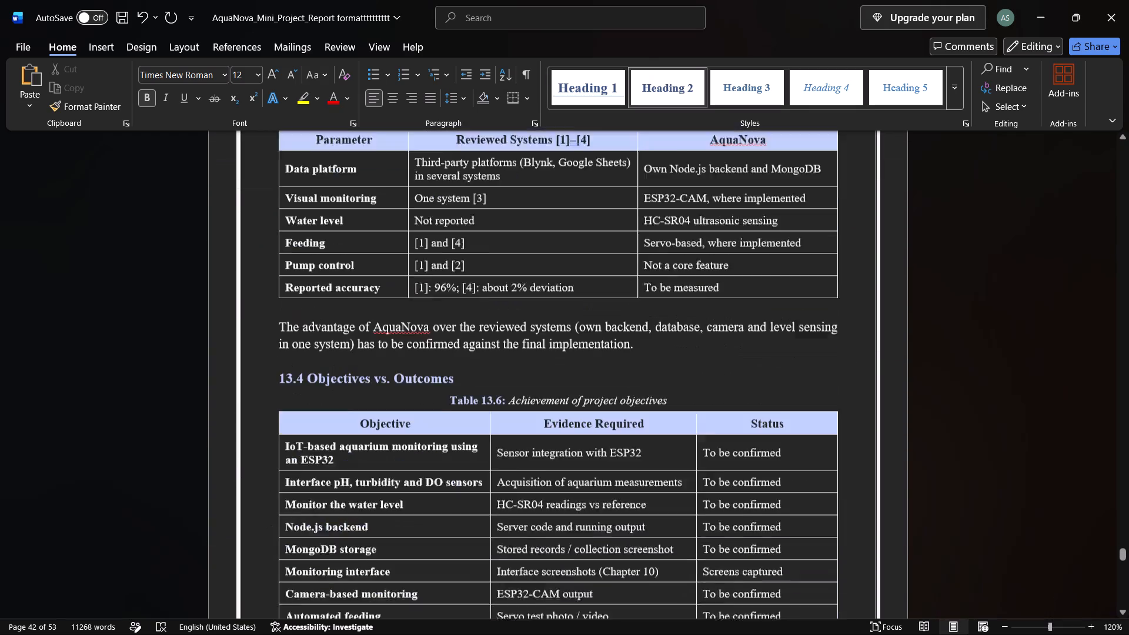
scroll(803, 467, down, 16)
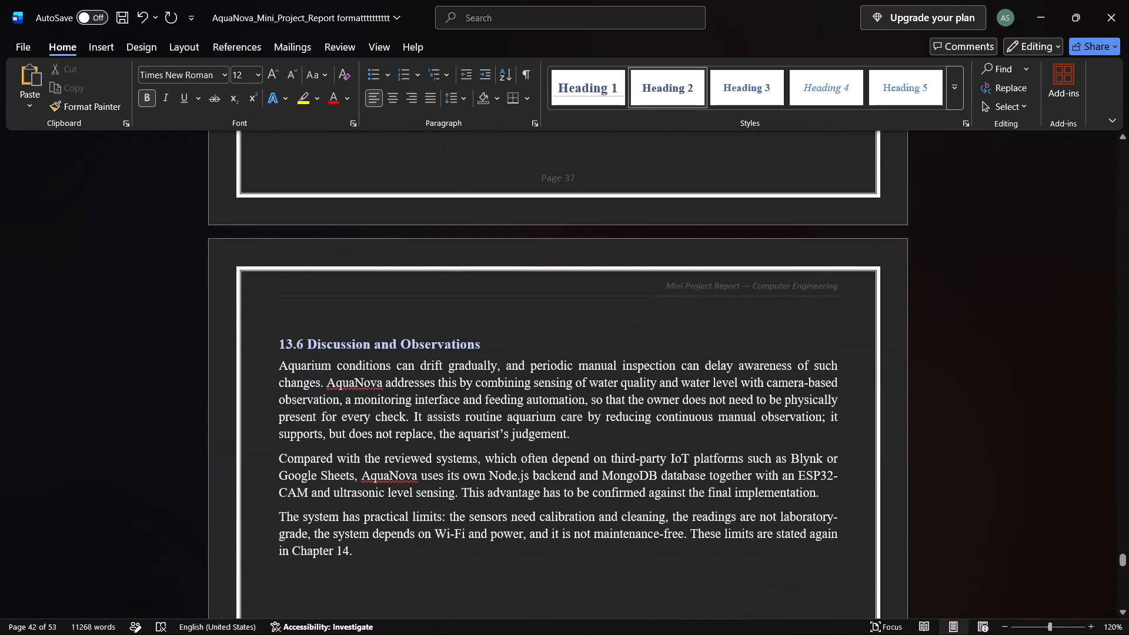
scroll(803, 467, up, 12)
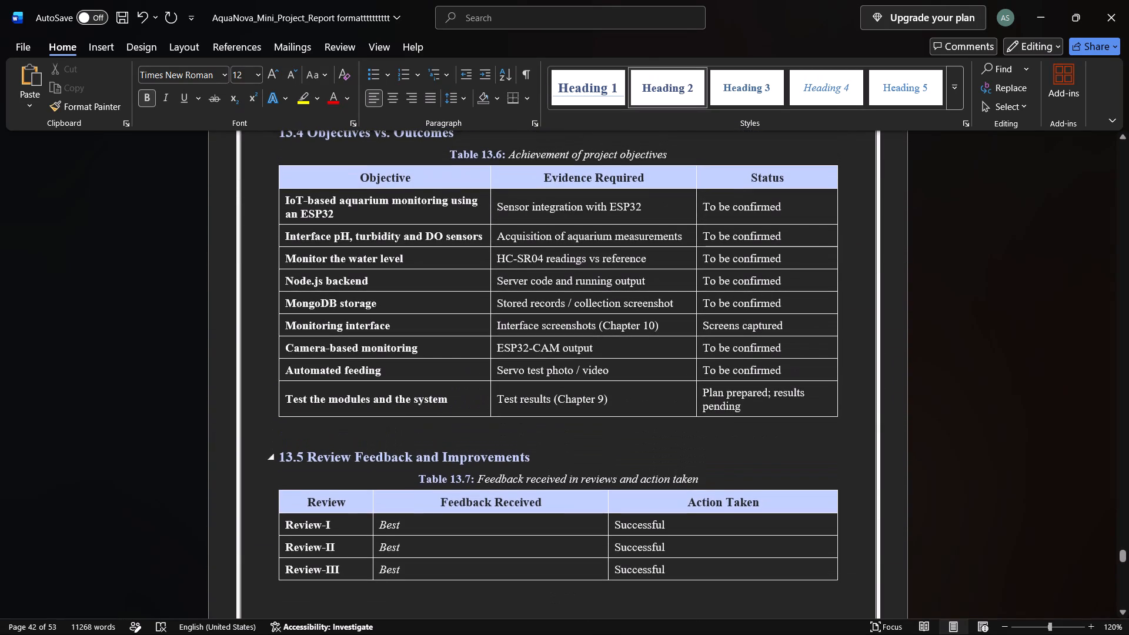
scroll(767, 483, up, 9)
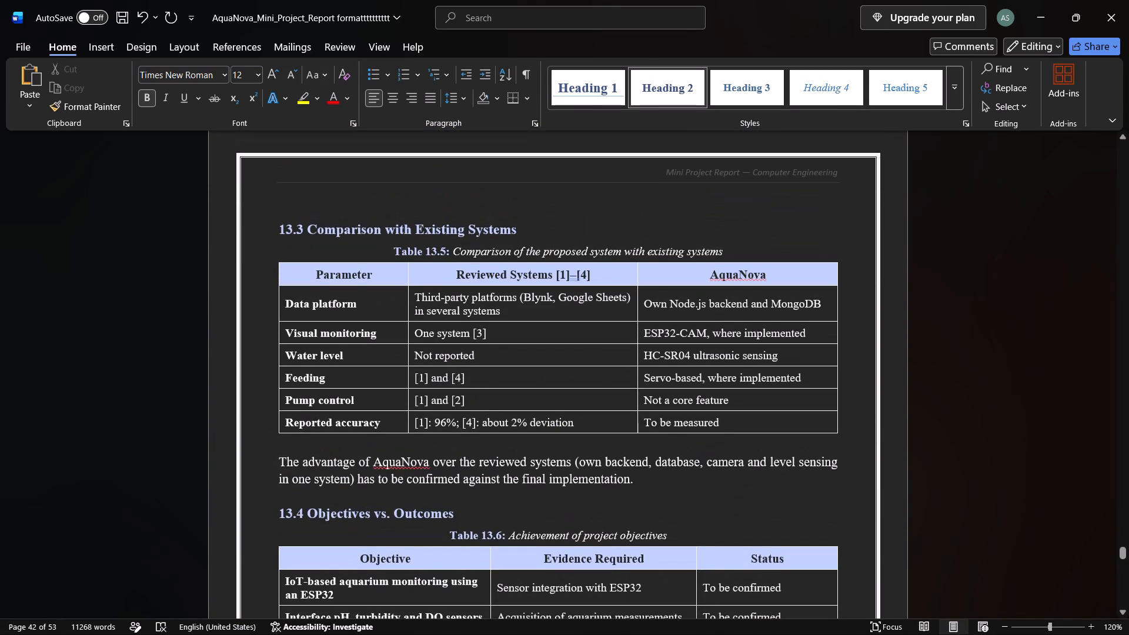
scroll(766, 480, down, 18)
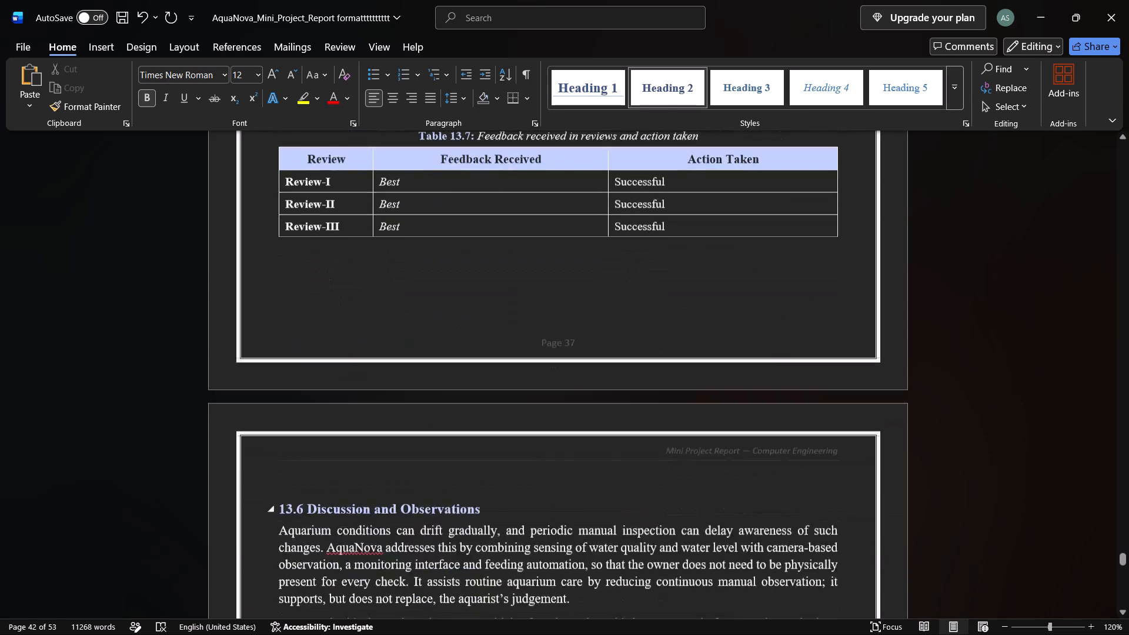
scroll(766, 478, down, 11)
scroll(766, 477, down, 13)
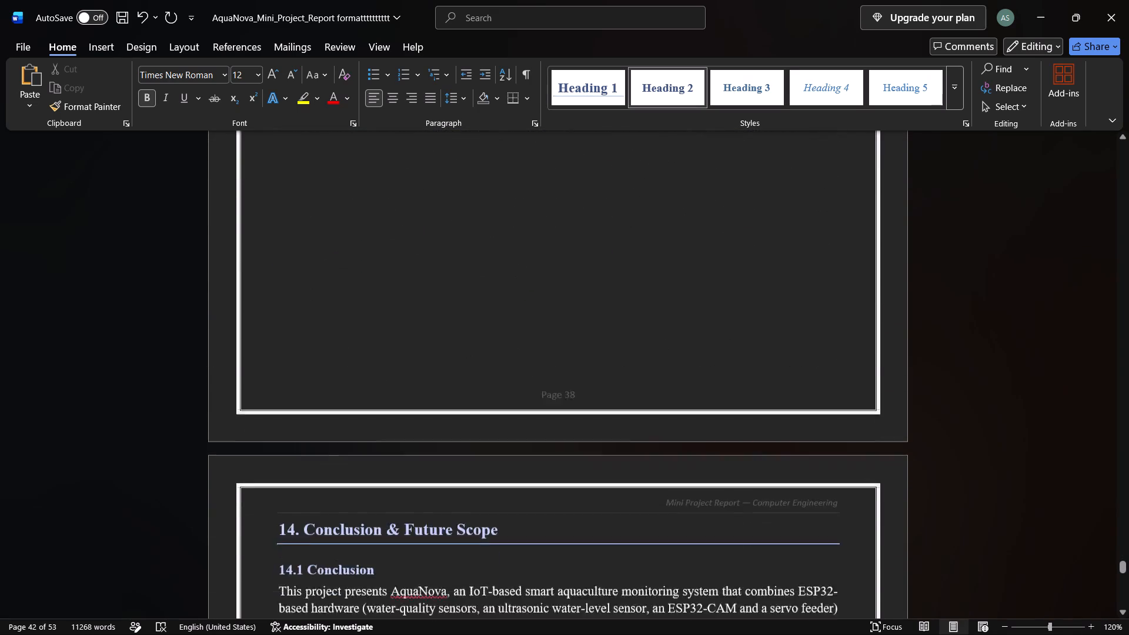
Look through the report from Chapter 14 to the Chapter 16 repository details for remaining placeholders.
scroll(766, 477, down, 20)
scroll(766, 476, down, 19)
scroll(766, 476, down, 12)
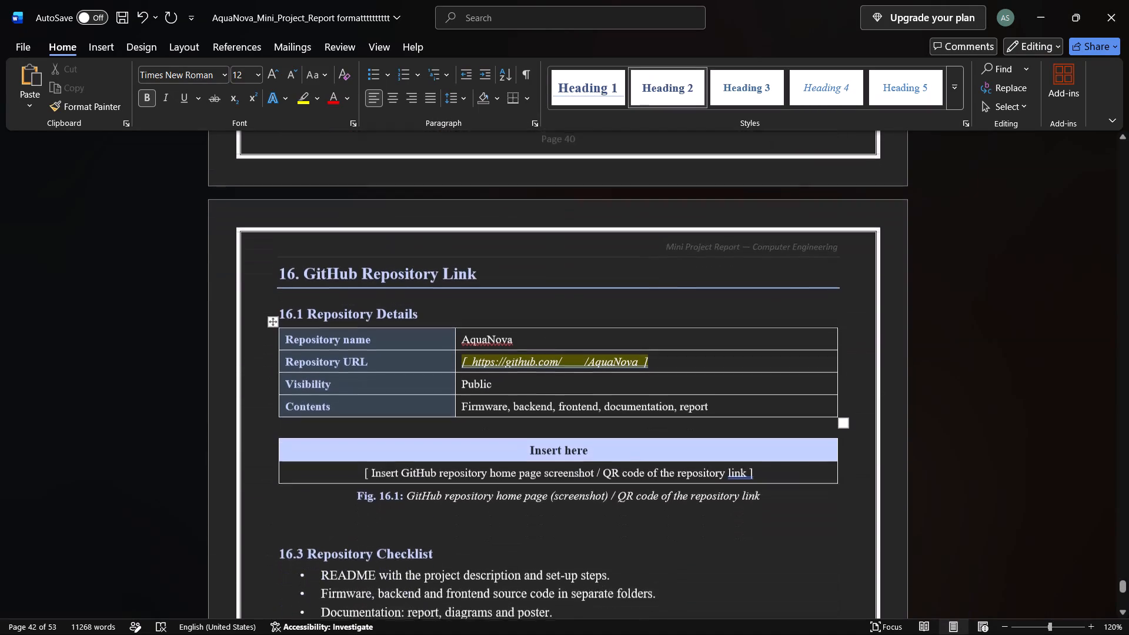
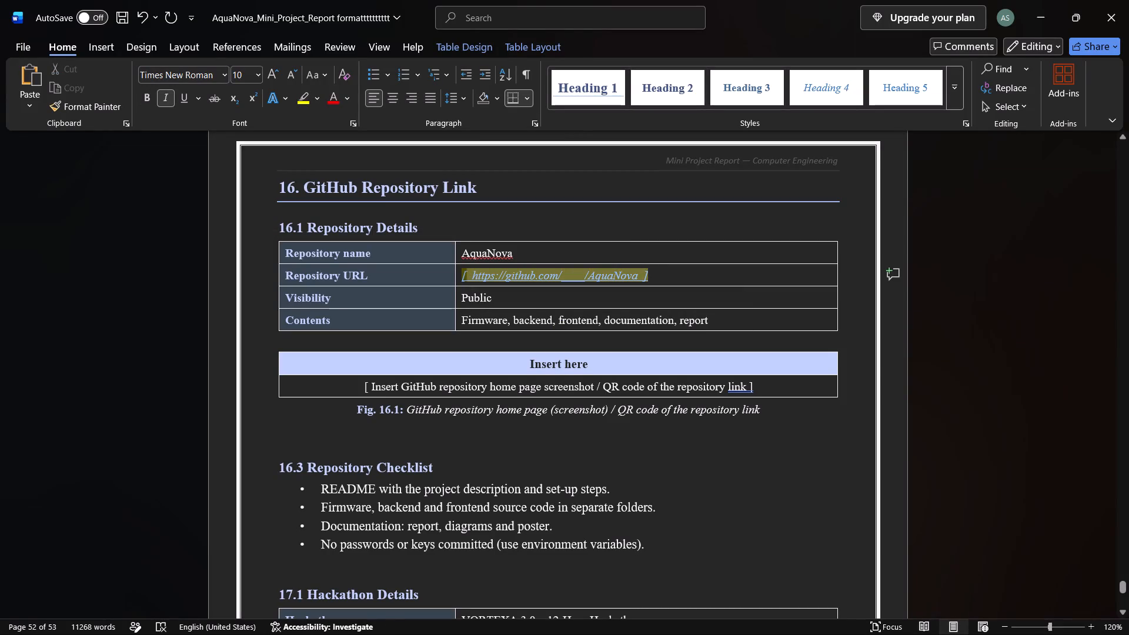
Remove the italics and the highlight from the Repository URL entry in the section 16.1 repository details table.
drag(465, 280, 462, 280)
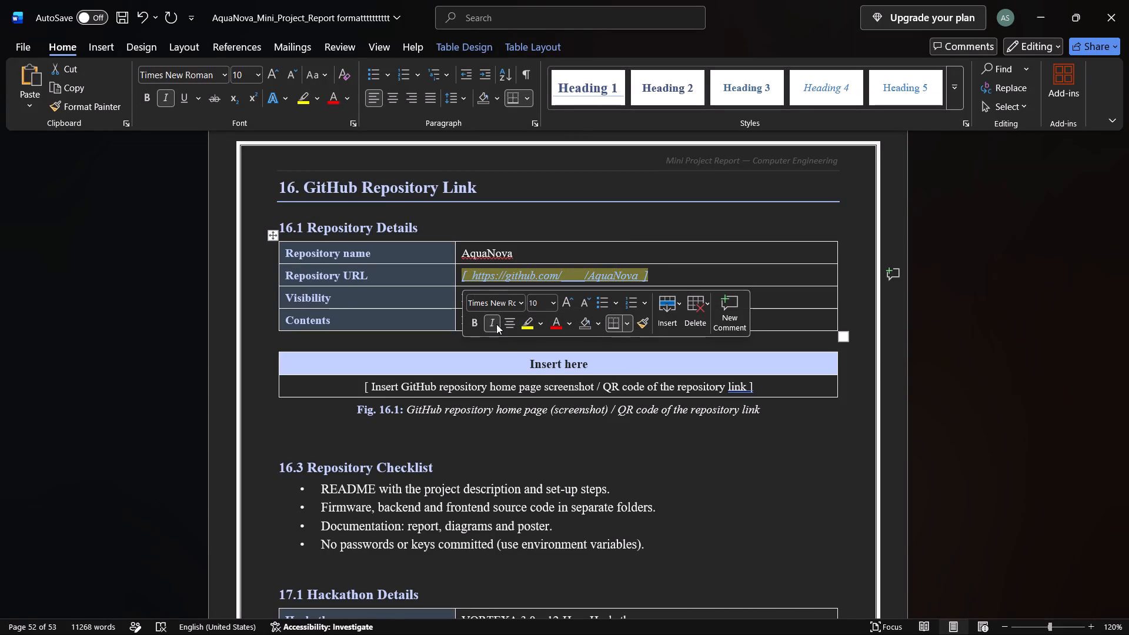
click(496, 324)
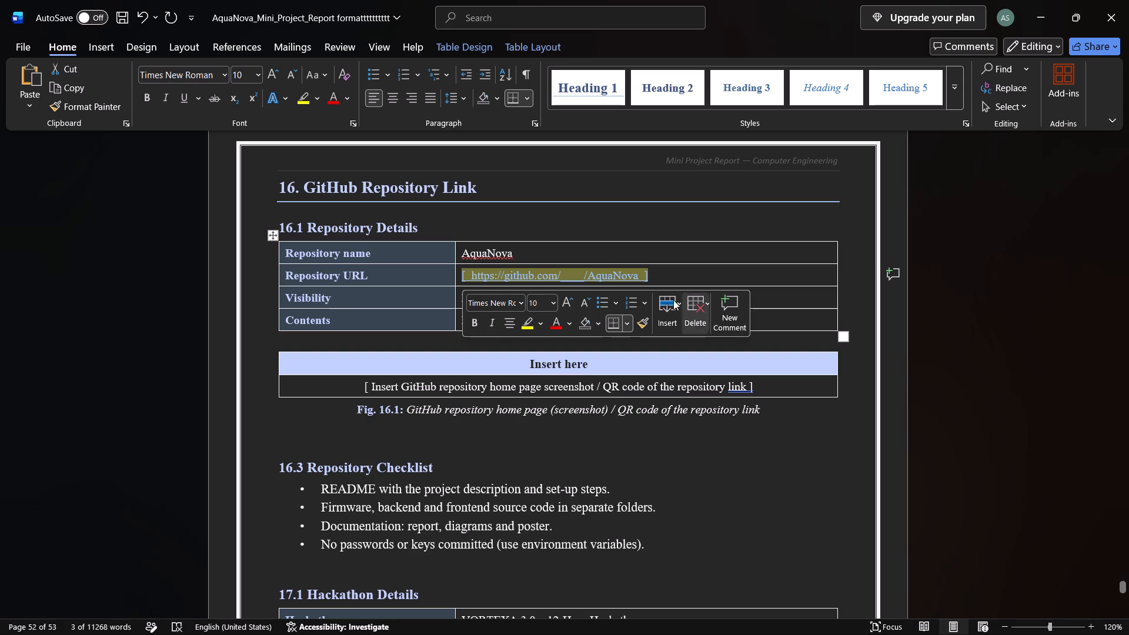
click(532, 324)
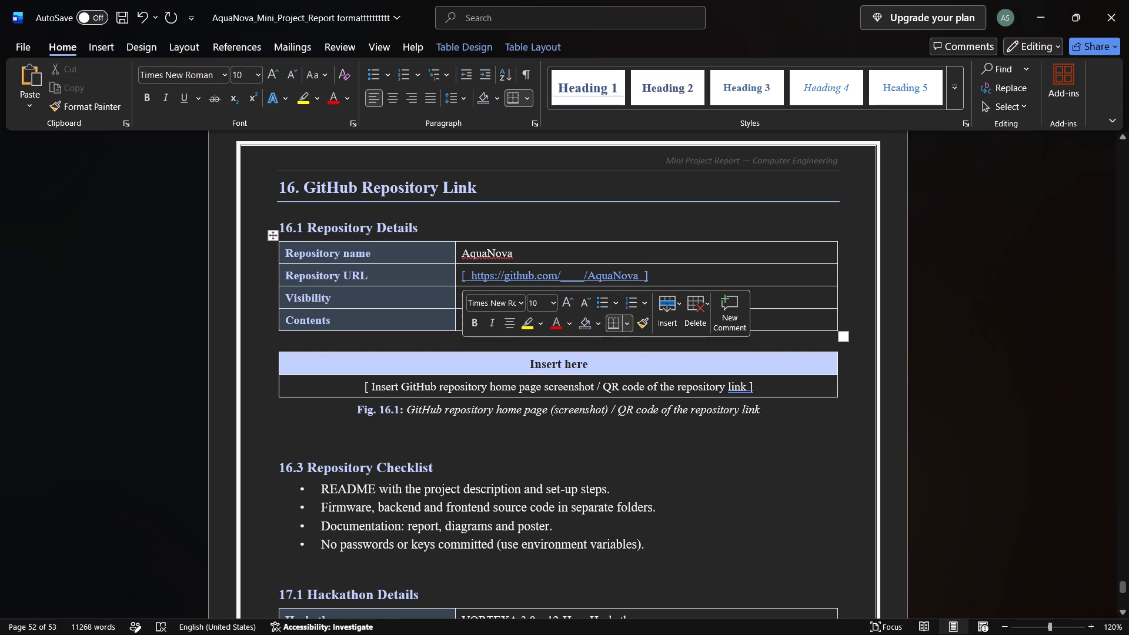
click(857, 286)
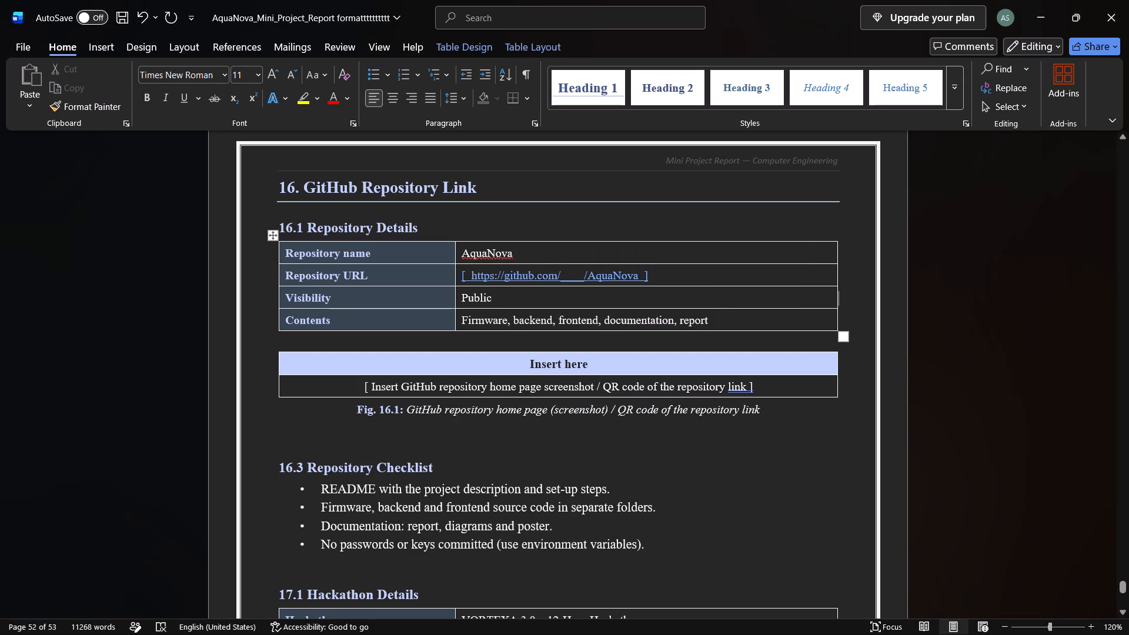
Delete section 10.7 Database Record and Serial Monitor Output, including its heading, text, screenshot placeholder and Fig. 10.7 caption.
scroll(702, 290, up, 2)
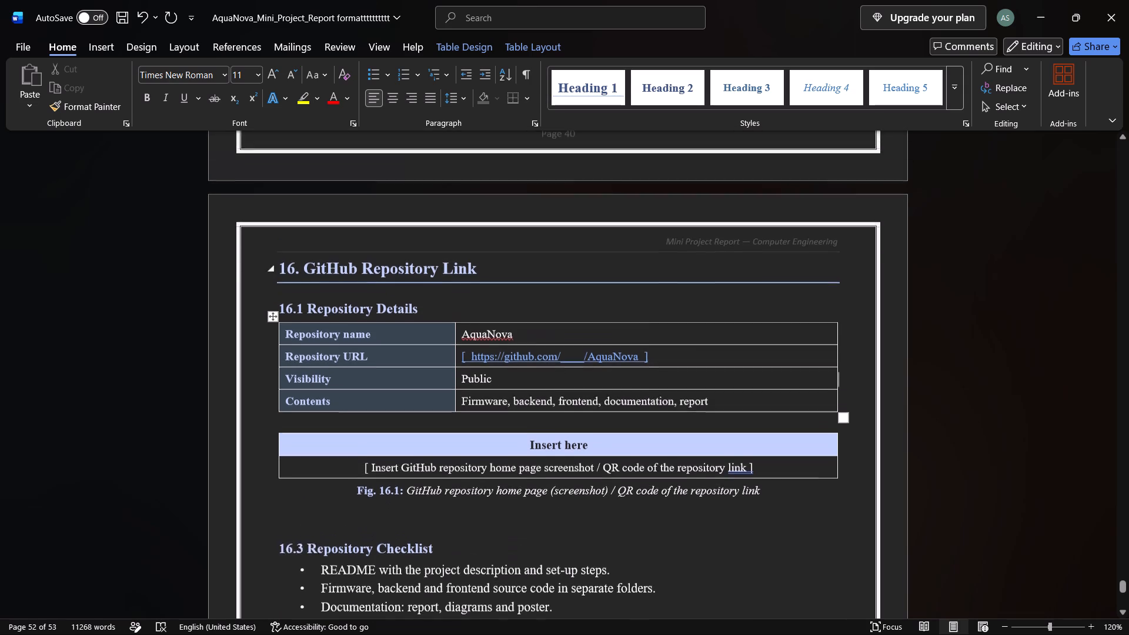
scroll(703, 290, down, 1)
scroll(703, 289, up, 10)
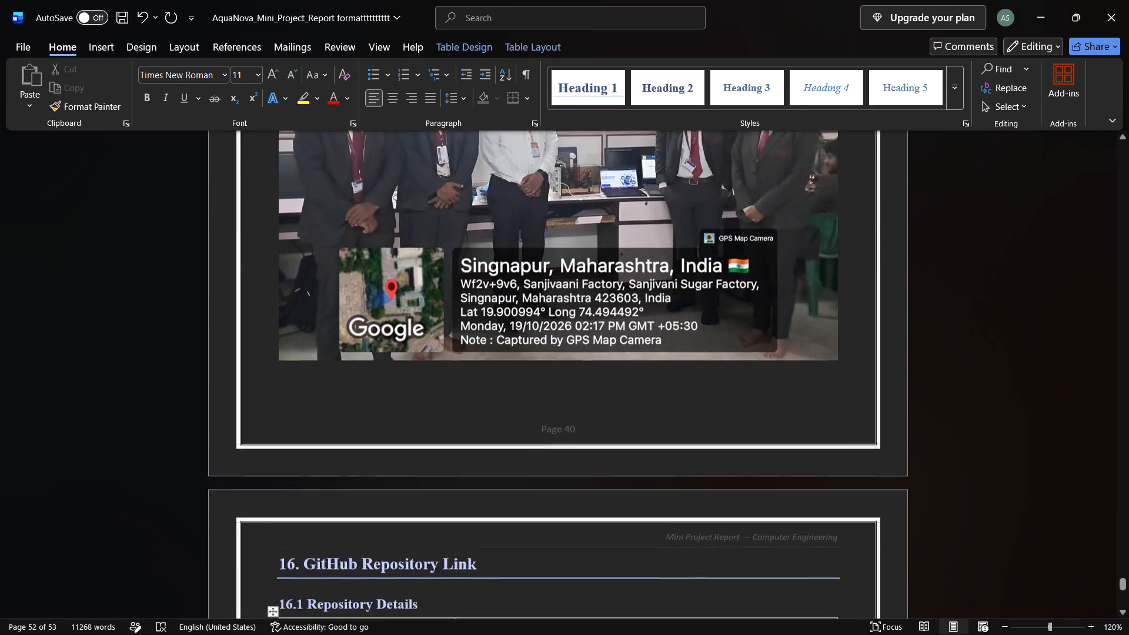
scroll(703, 289, up, 20)
scroll(703, 289, up, 17)
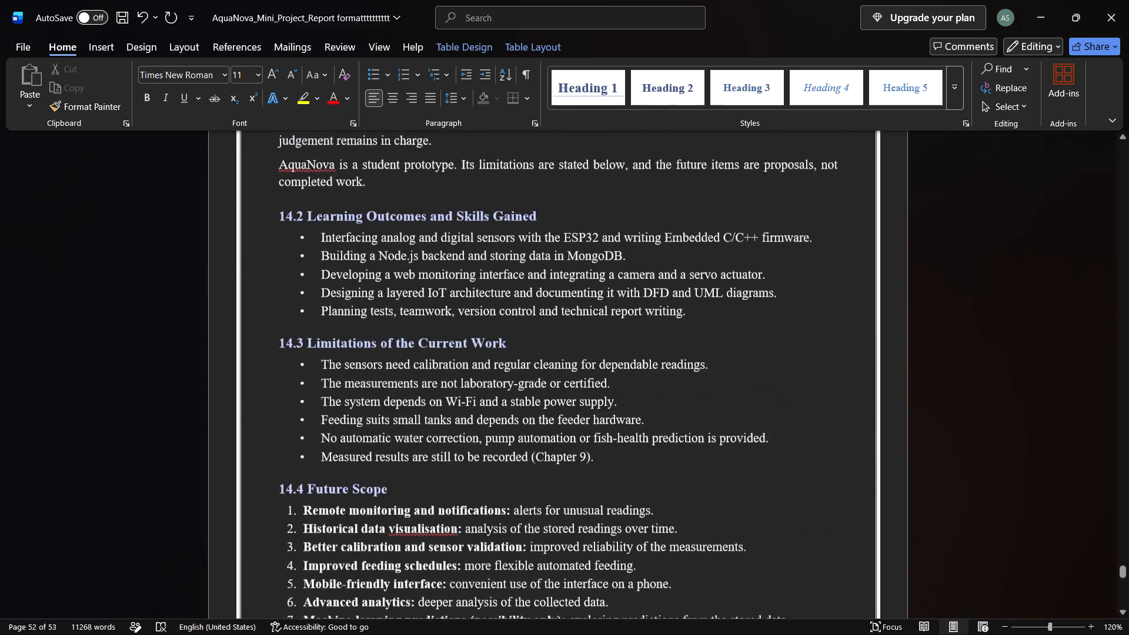
scroll(701, 289, up, 20)
scroll(701, 289, up, 17)
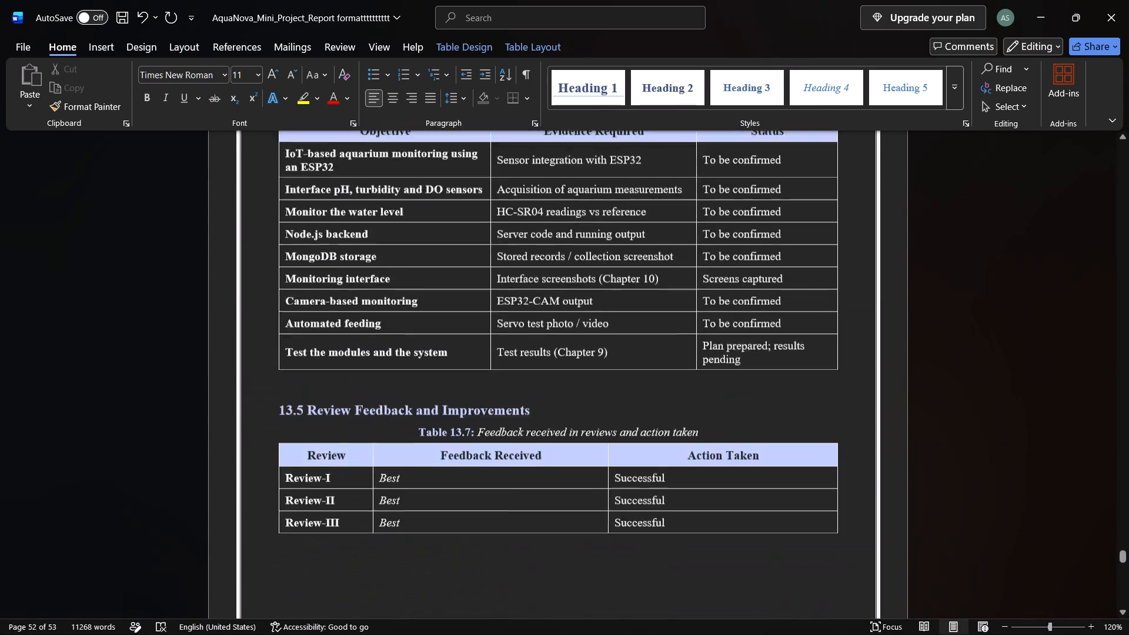
scroll(700, 289, up, 20)
scroll(700, 289, up, 17)
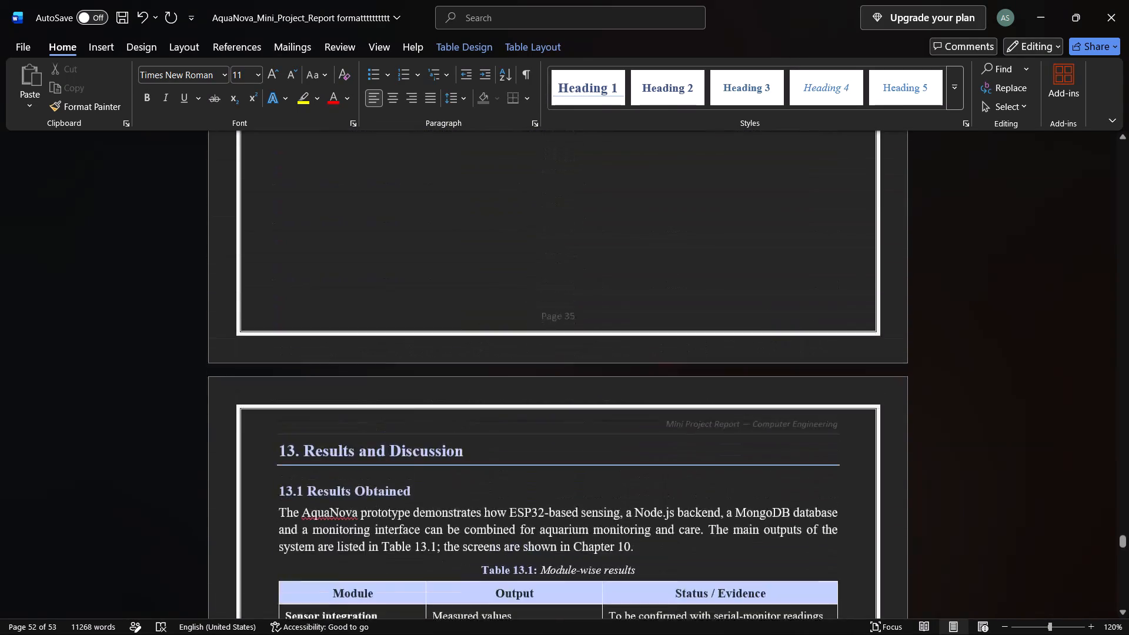
scroll(700, 289, up, 20)
scroll(700, 289, up, 16)
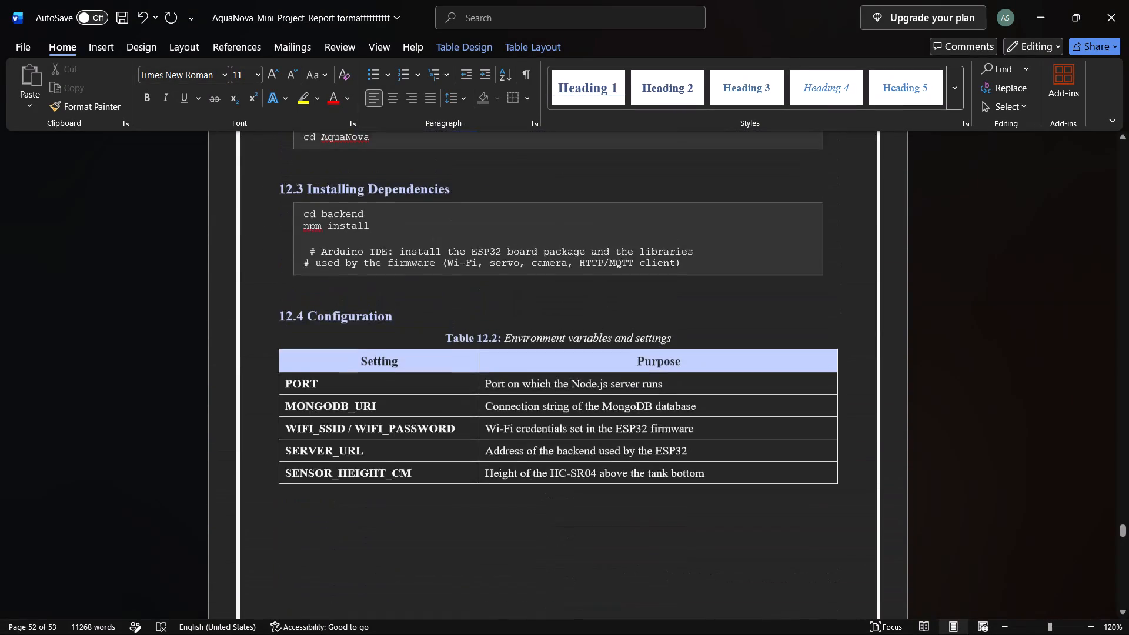
scroll(699, 289, up, 3)
scroll(699, 289, up, 20)
scroll(699, 289, up, 6)
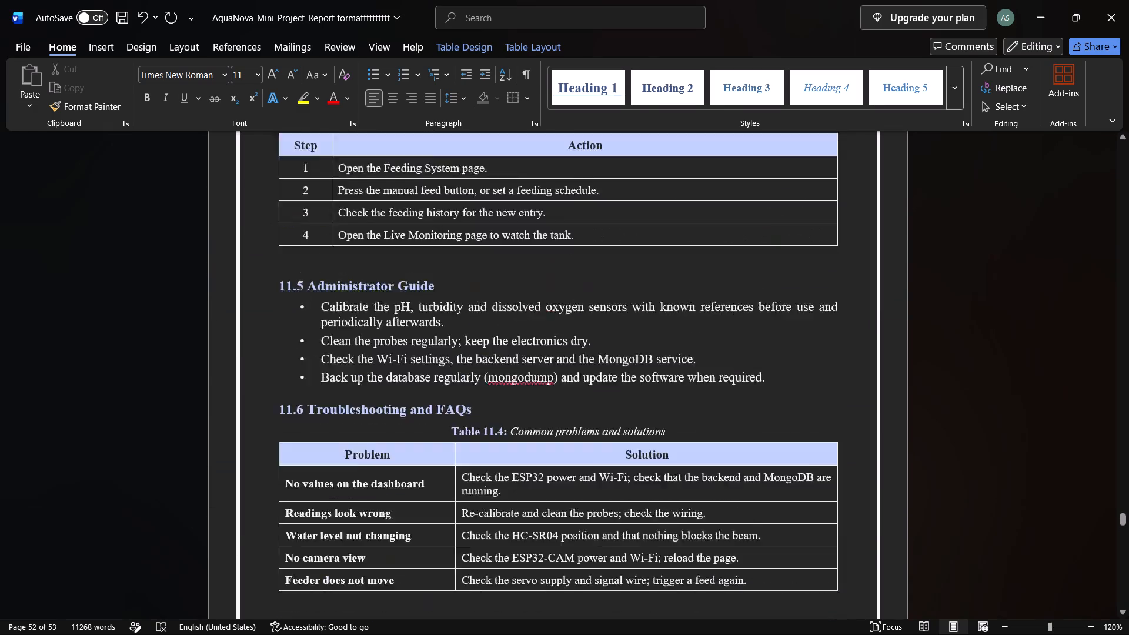
scroll(699, 289, up, 20)
scroll(699, 289, up, 14)
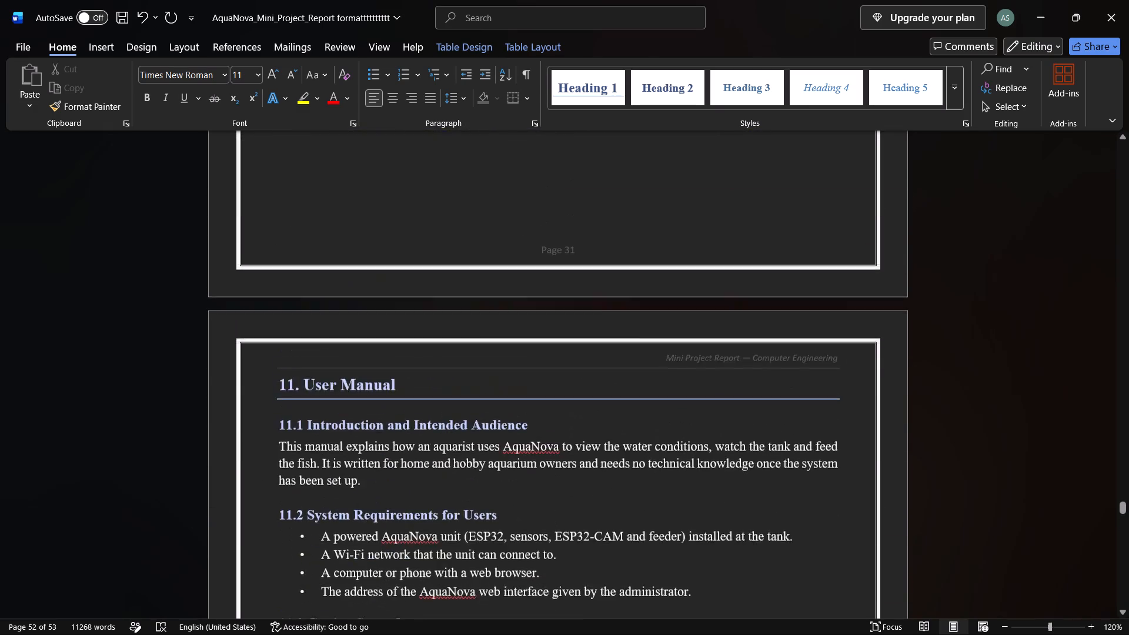
scroll(699, 289, up, 12)
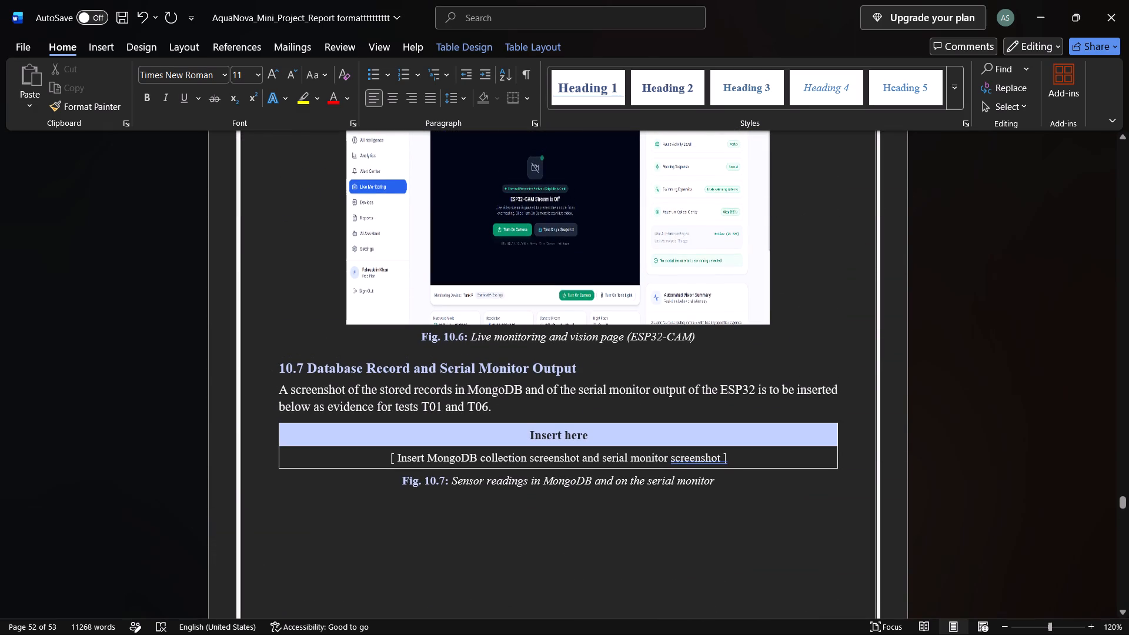
scroll(781, 492, up, 1)
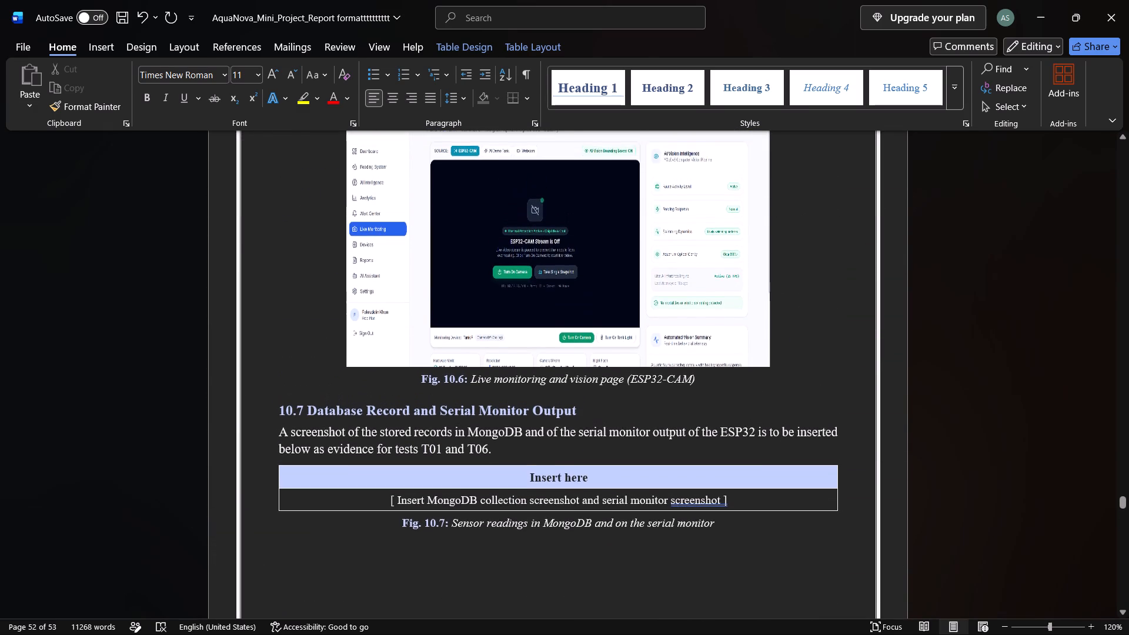
scroll(781, 492, down, 2)
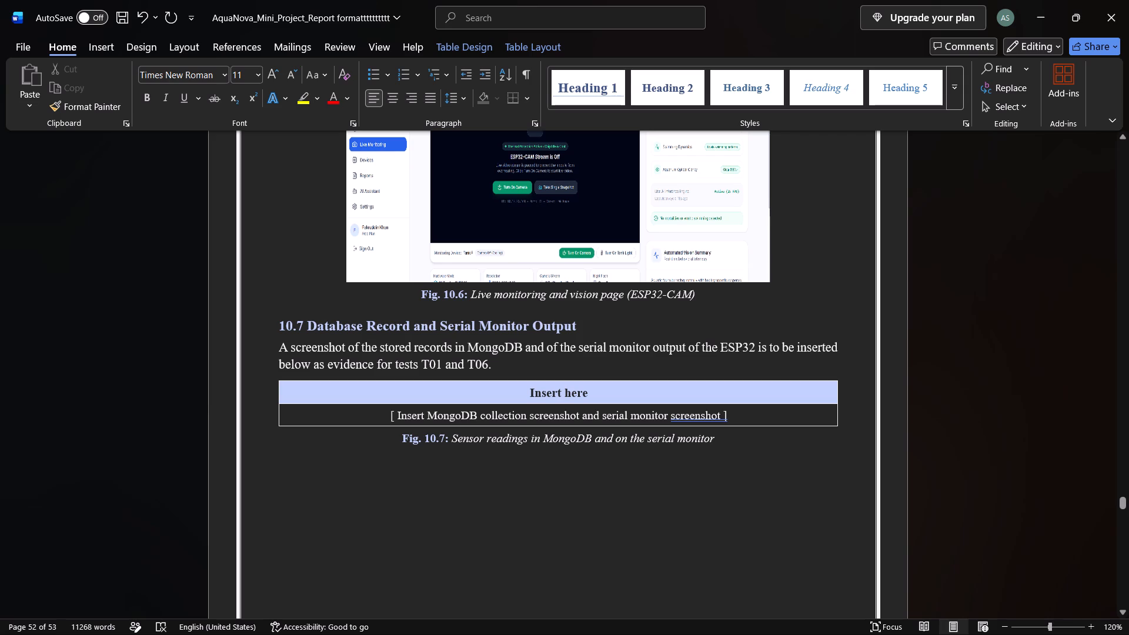
drag(771, 457, 323, 328)
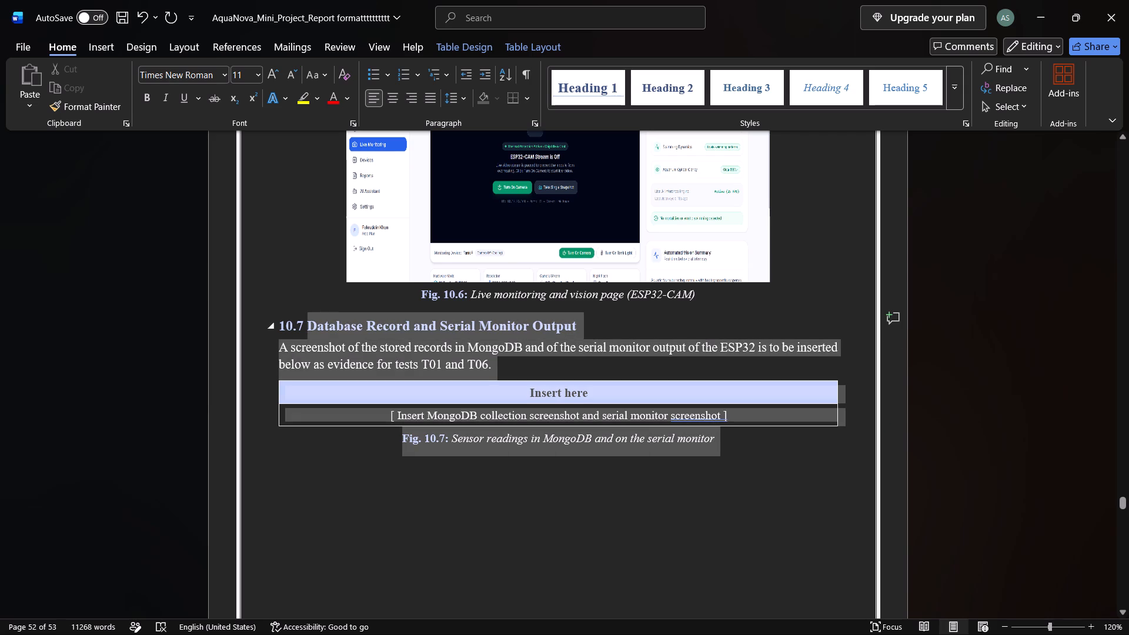
drag(323, 328, 279, 328)
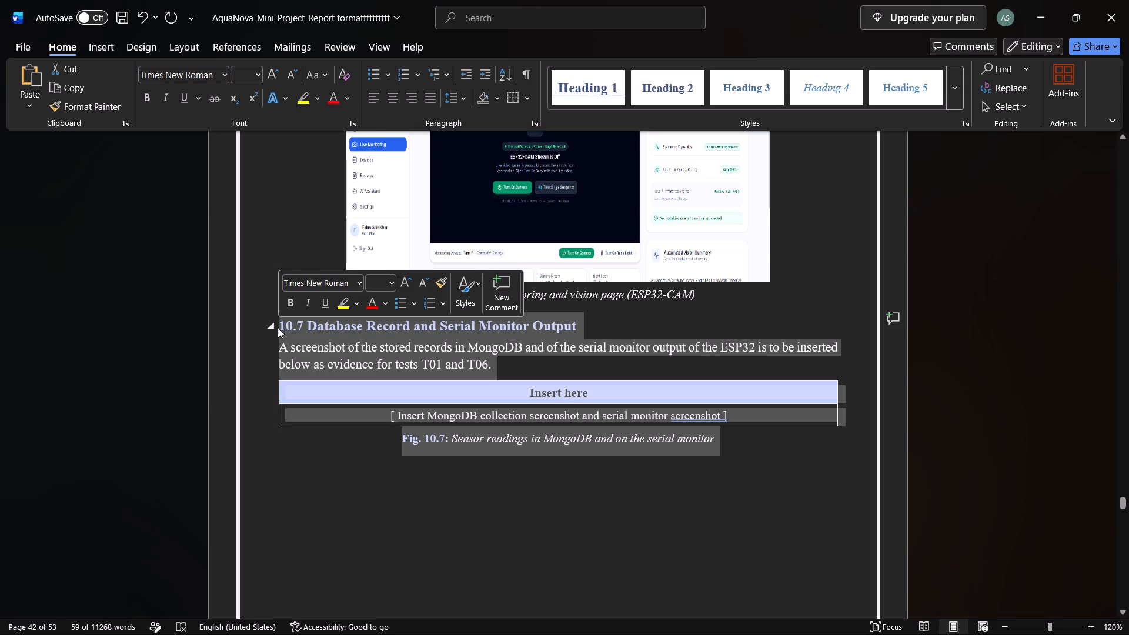
key(BackSpace)
Check the report backwards from section 10.6 to the Chapter 5 diagrams for remaining placeholders and formatting problems.
scroll(278, 327, up, 5)
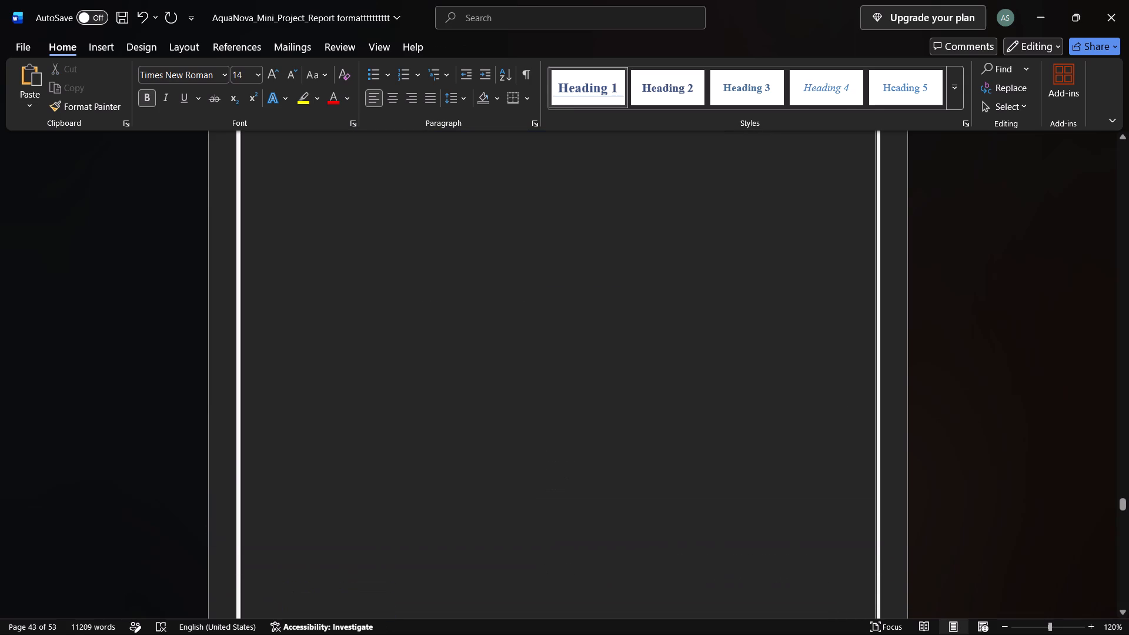
scroll(278, 327, up, 14)
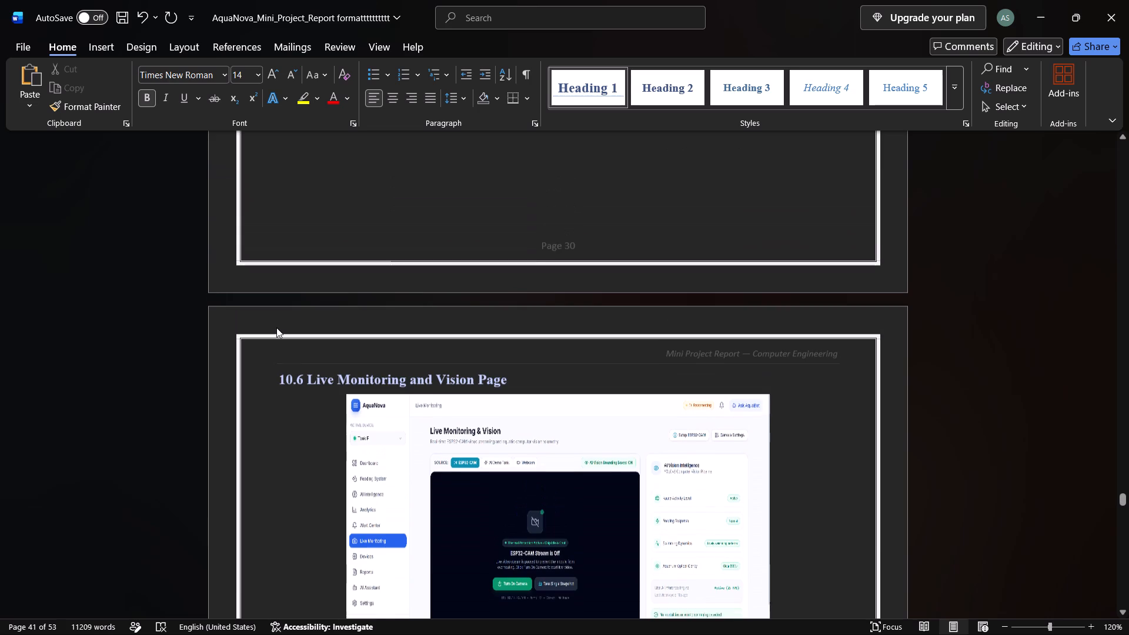
scroll(276, 327, up, 20)
scroll(276, 327, up, 7)
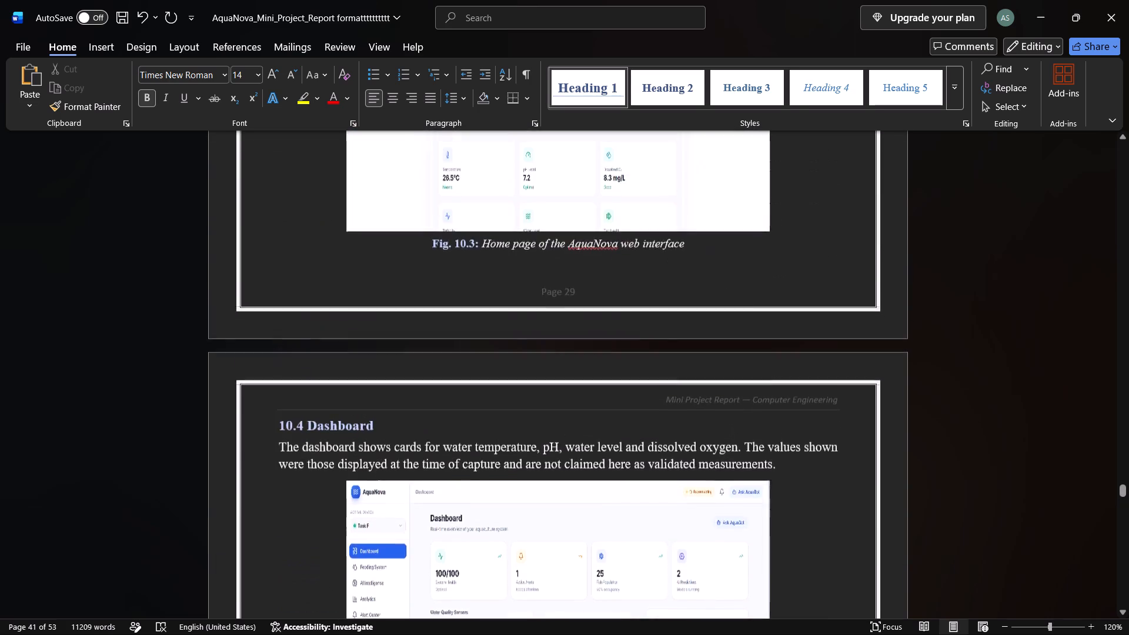
scroll(276, 325, up, 20)
scroll(276, 325, up, 14)
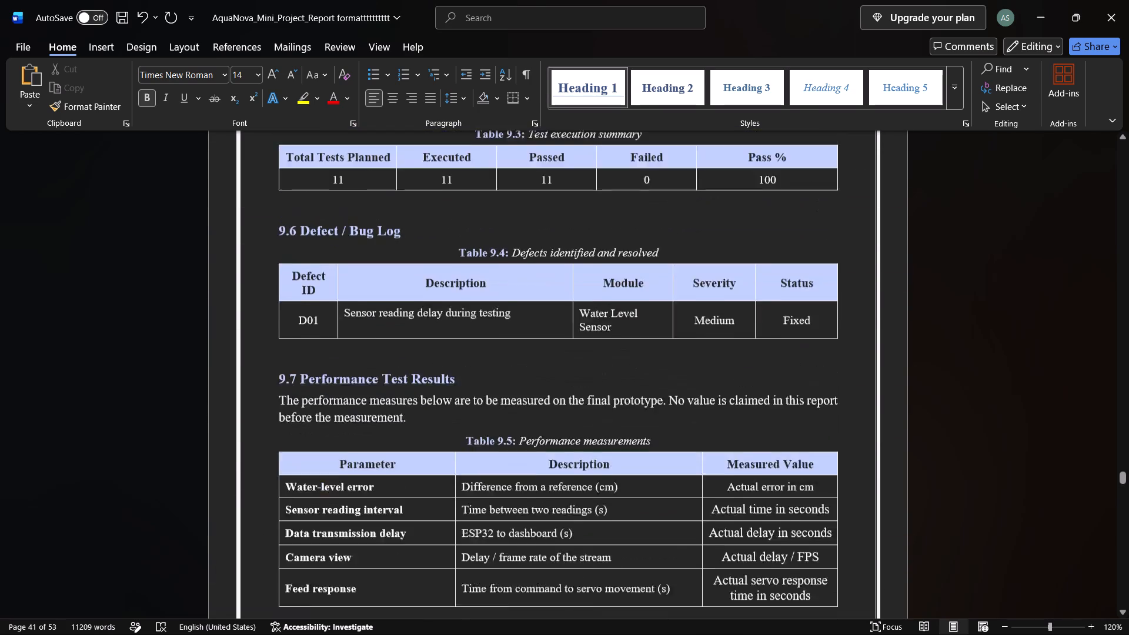
scroll(278, 319, up, 8)
scroll(281, 308, up, 20)
scroll(281, 308, up, 2)
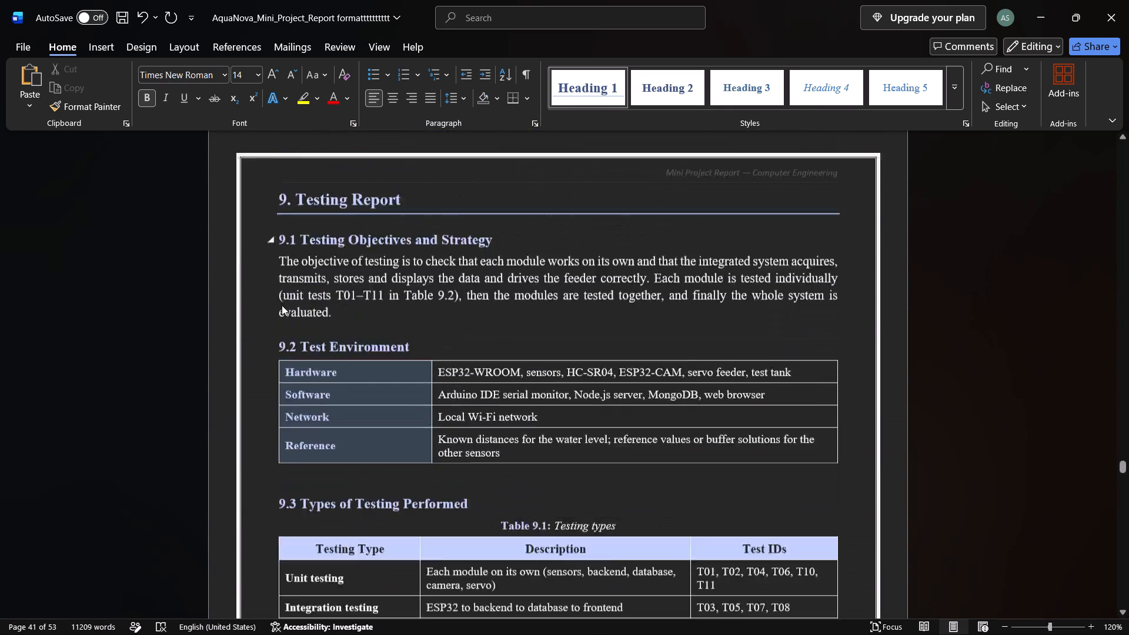
scroll(282, 305, up, 20)
scroll(282, 305, up, 13)
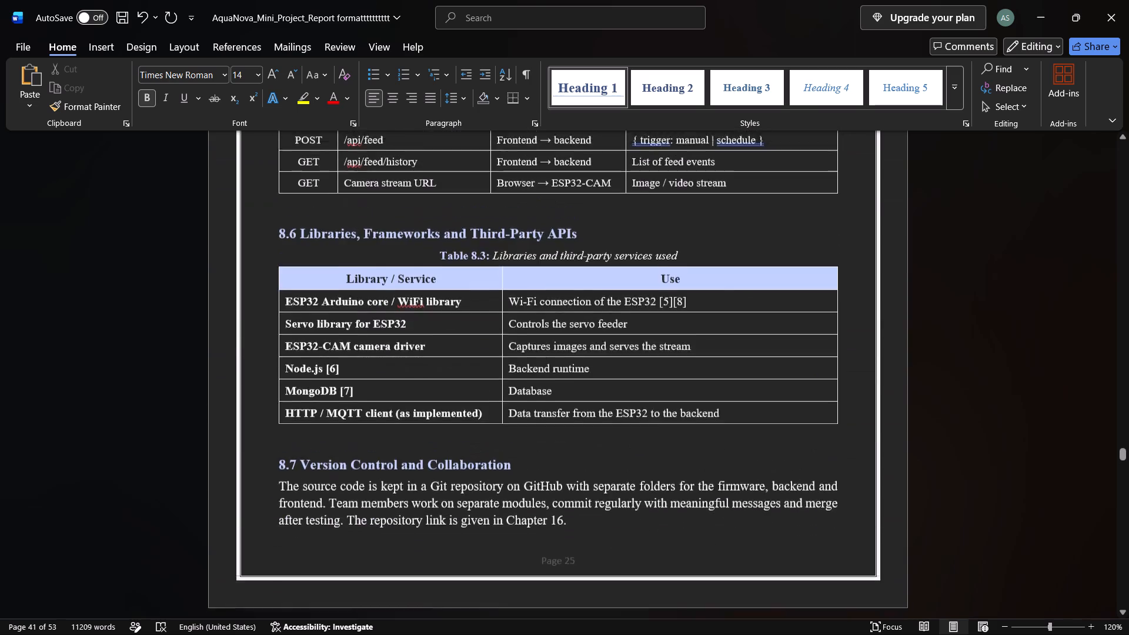
scroll(282, 303, up, 20)
scroll(282, 303, up, 13)
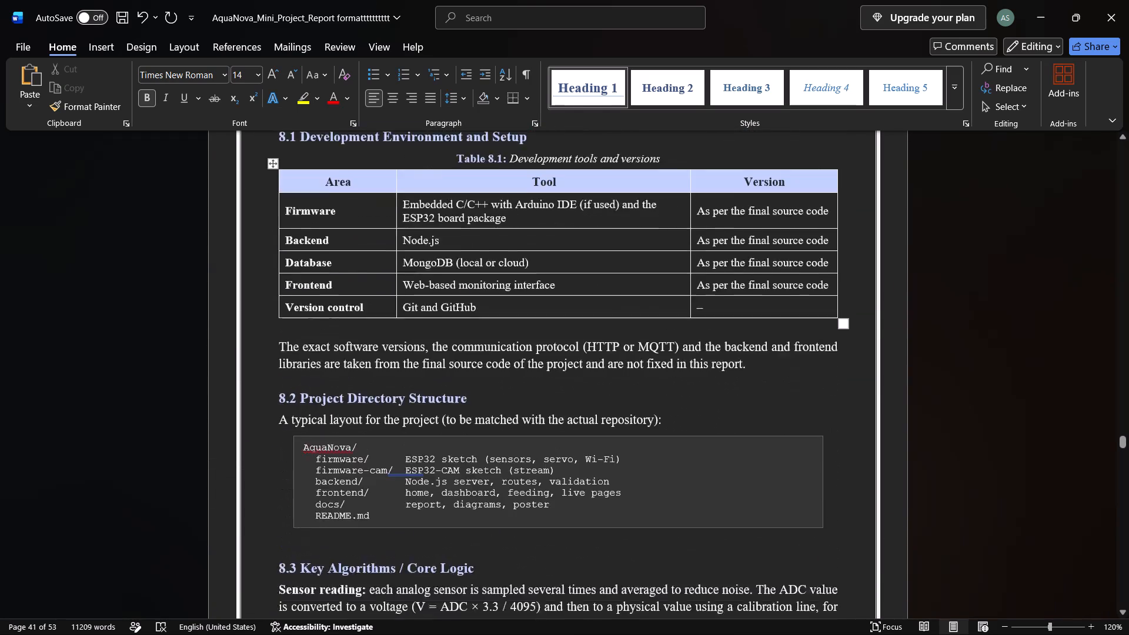
scroll(286, 293, up, 20)
scroll(286, 293, up, 13)
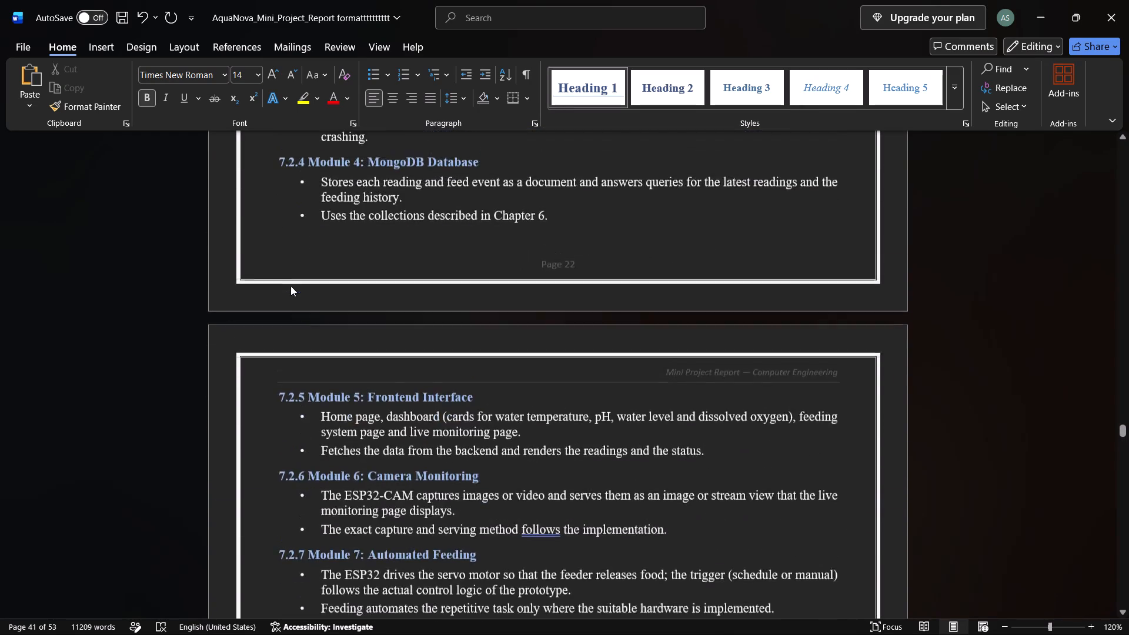
scroll(290, 286, up, 20)
scroll(290, 286, up, 13)
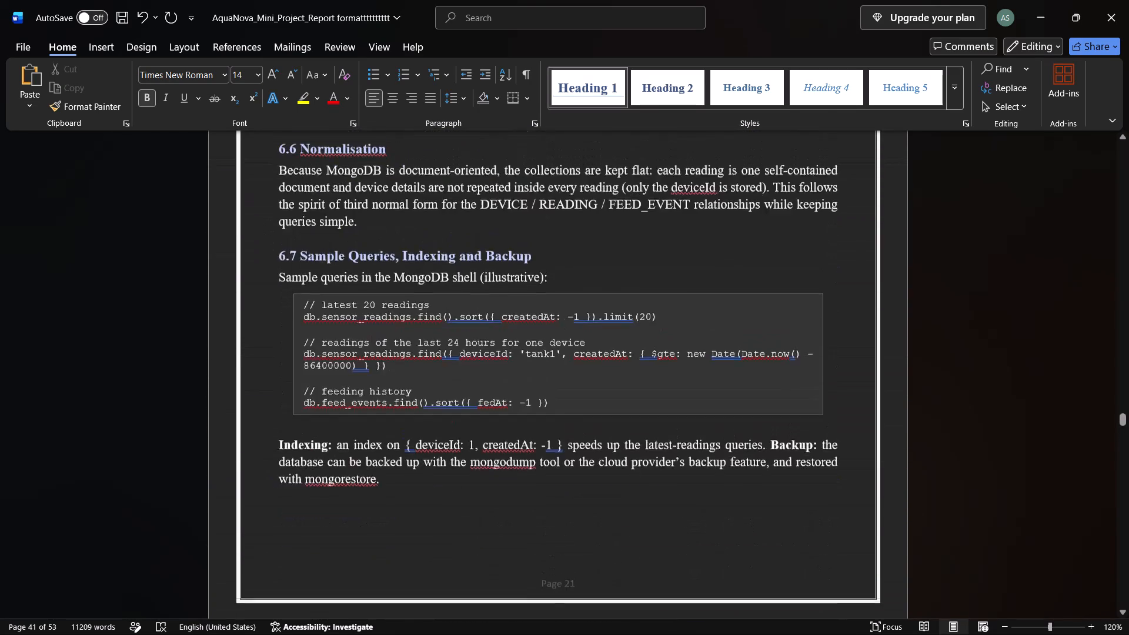
scroll(295, 275, up, 18)
scroll(295, 260, up, 9)
scroll(295, 258, up, 20)
scroll(295, 258, up, 1)
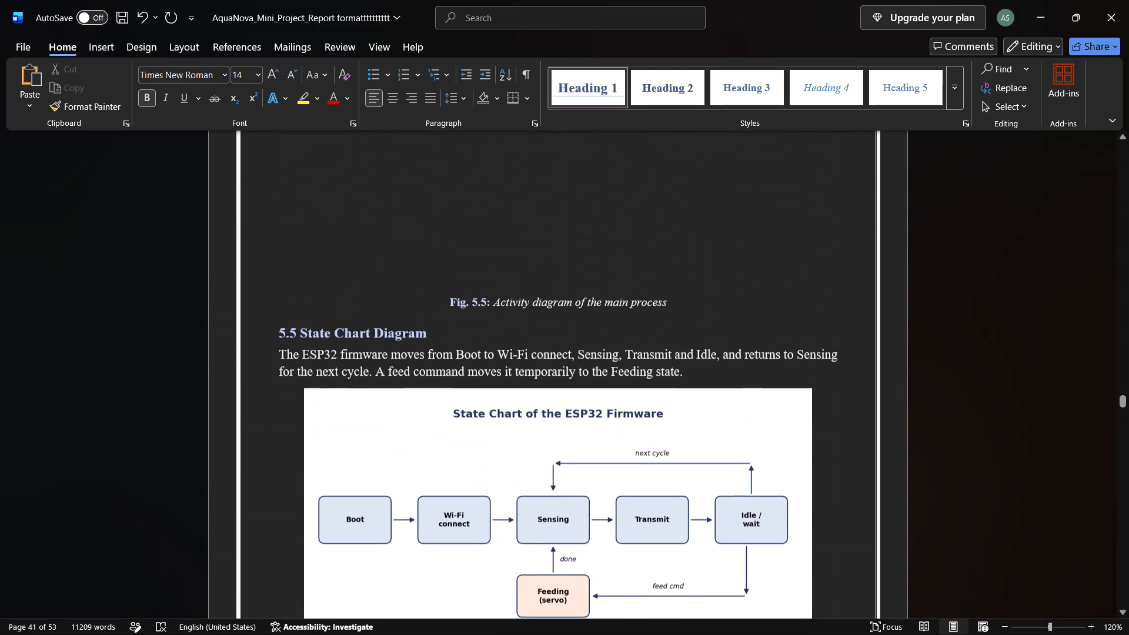
Skim the report from Chapter 6 to the Chapter 17 participation certificates, and go back past the table of contents to the cover page.
drag(1122, 406, 1123, 422)
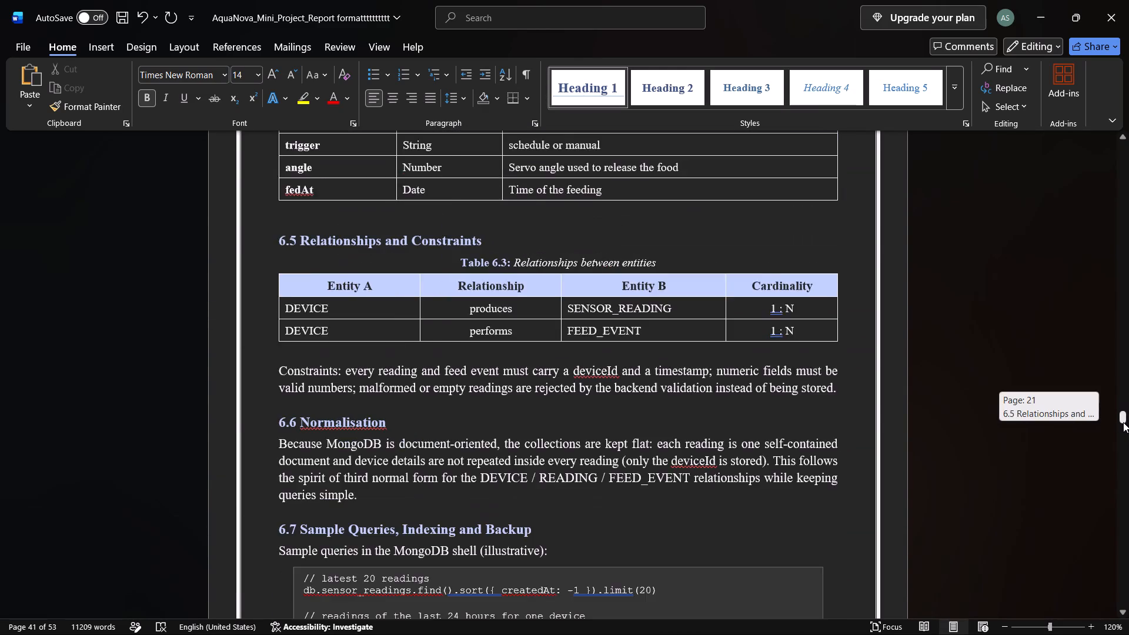
drag(1123, 422, 1124, 464)
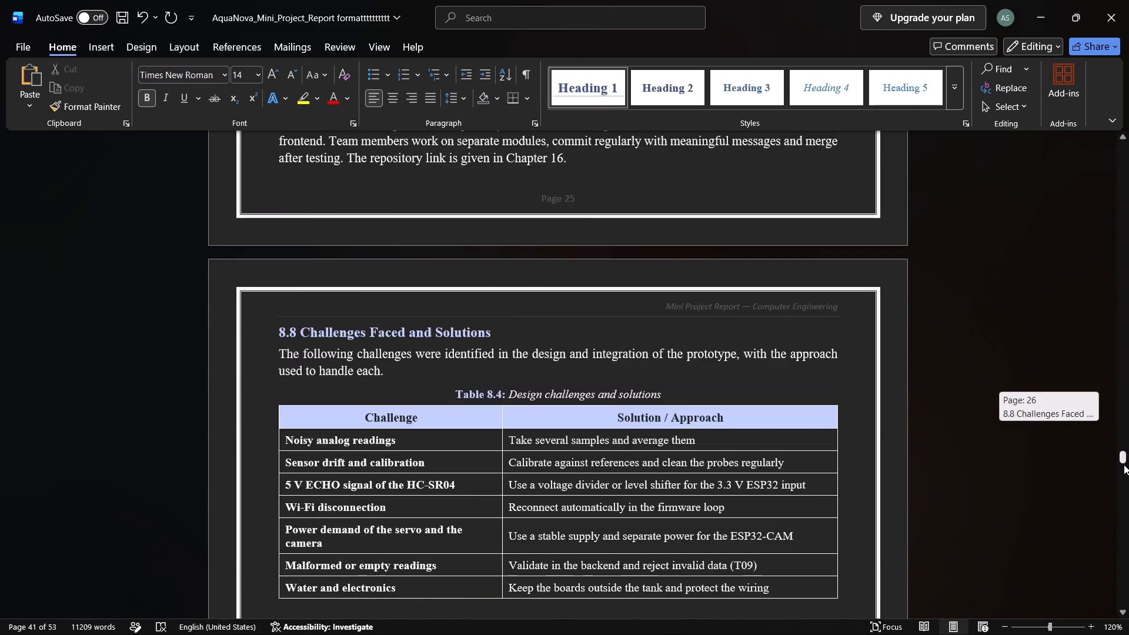
drag(1124, 464, 1118, 524)
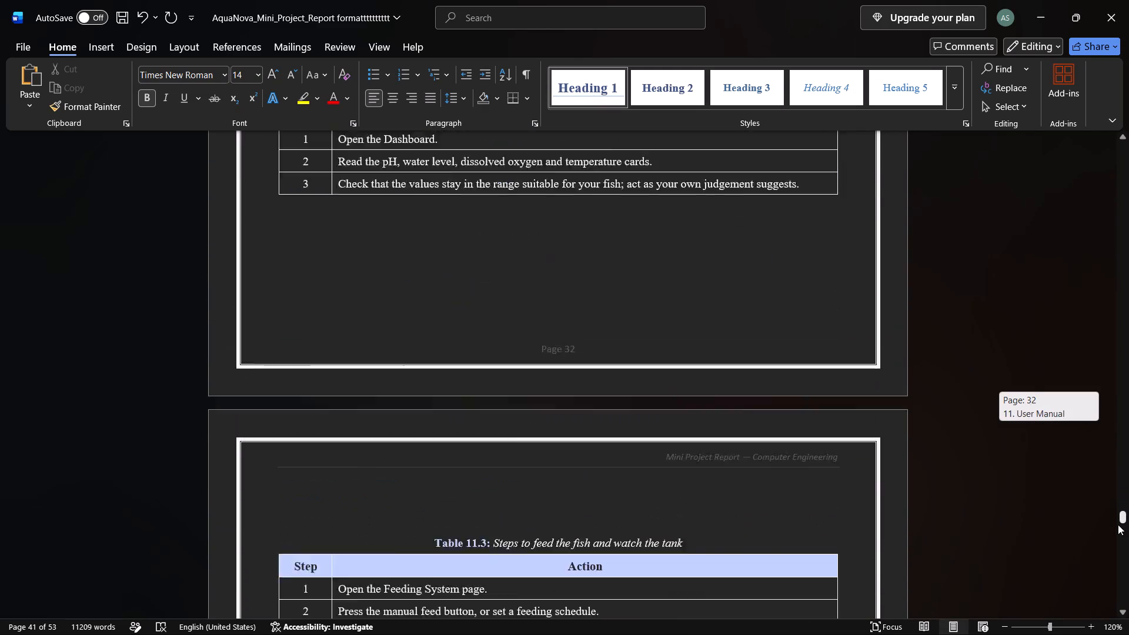
drag(1118, 524, 1110, 604)
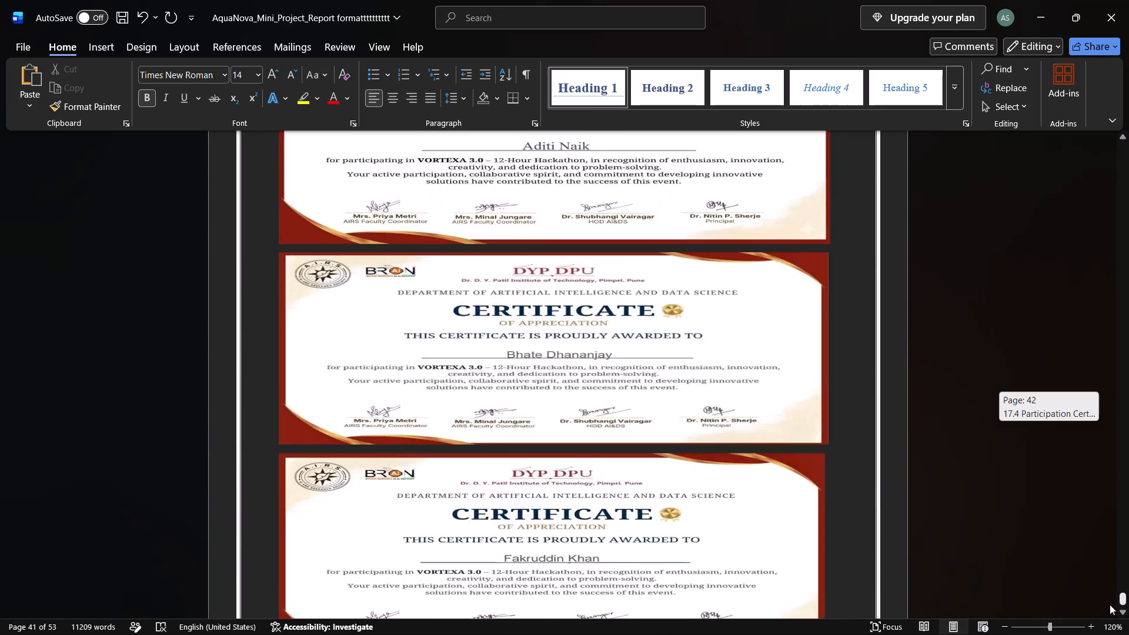
drag(1110, 604, 1104, 599)
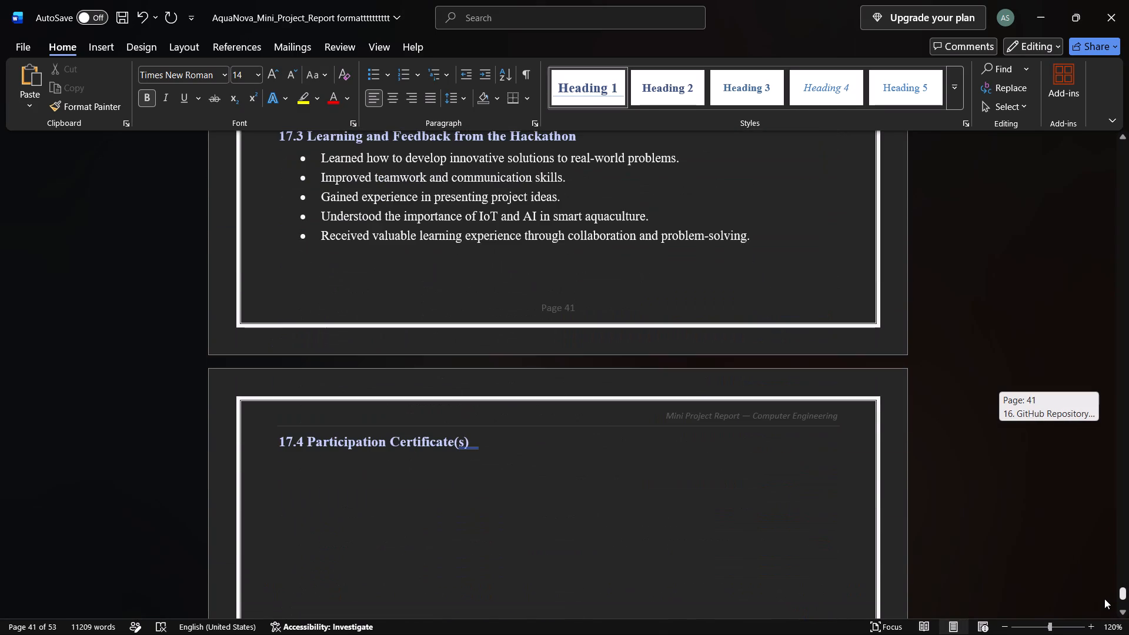
drag(1104, 599, 1097, 196)
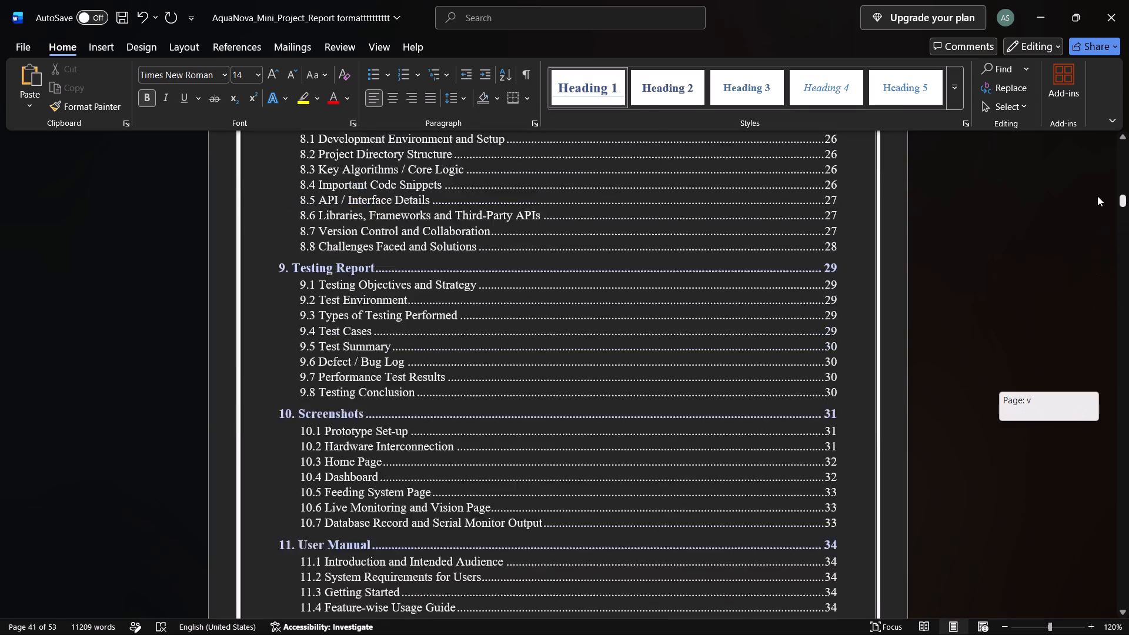
drag(1097, 196, 1097, 148)
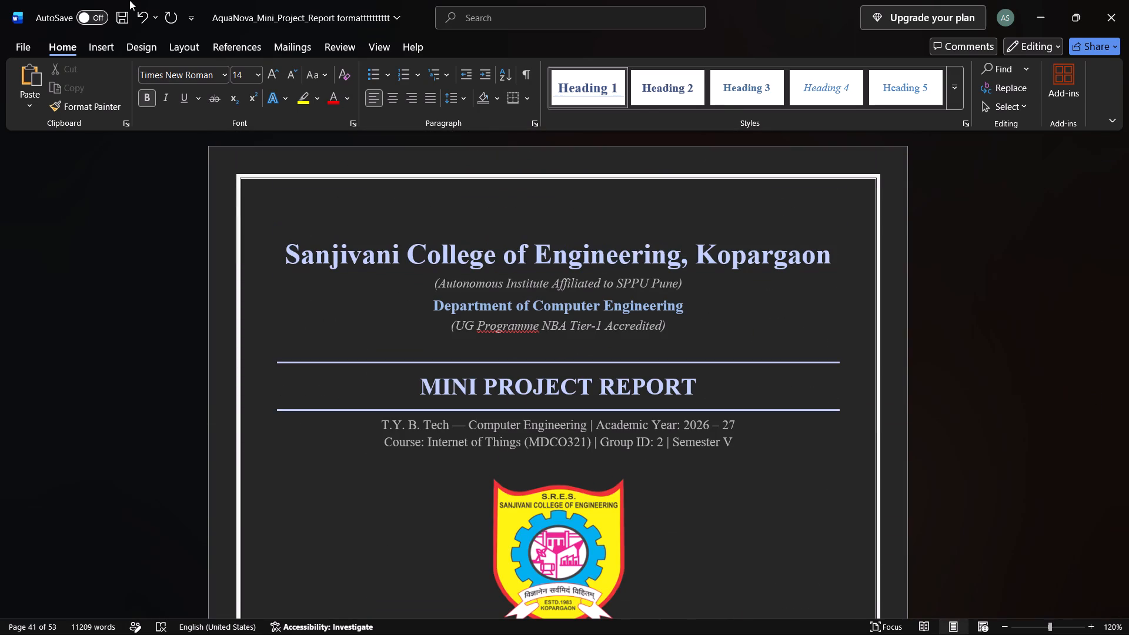
Save the report document.
click(119, 12)
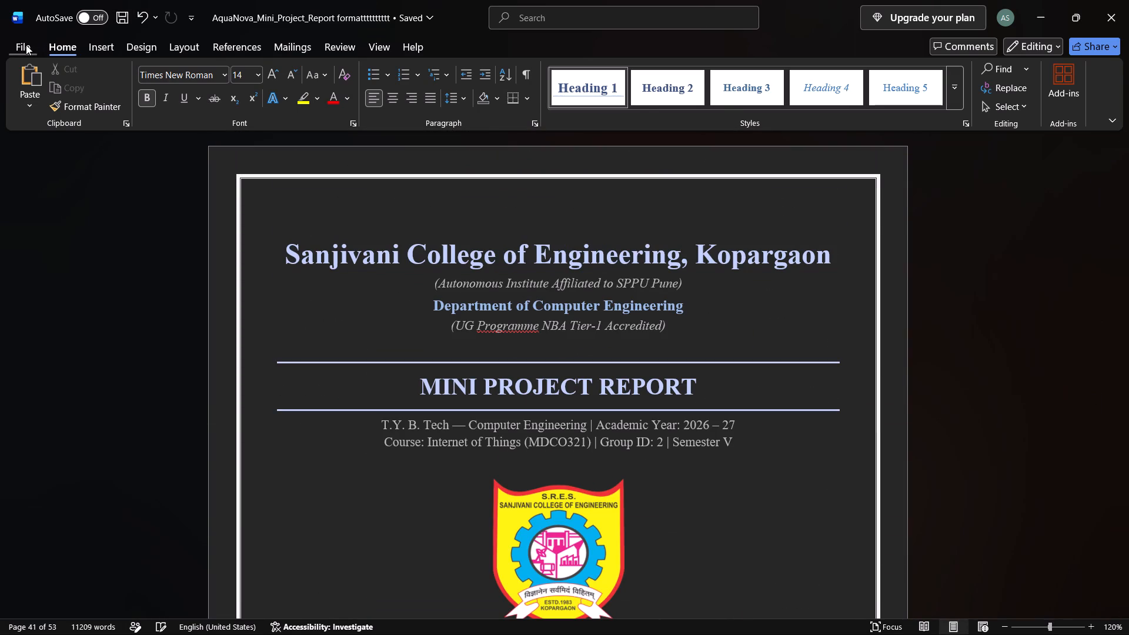
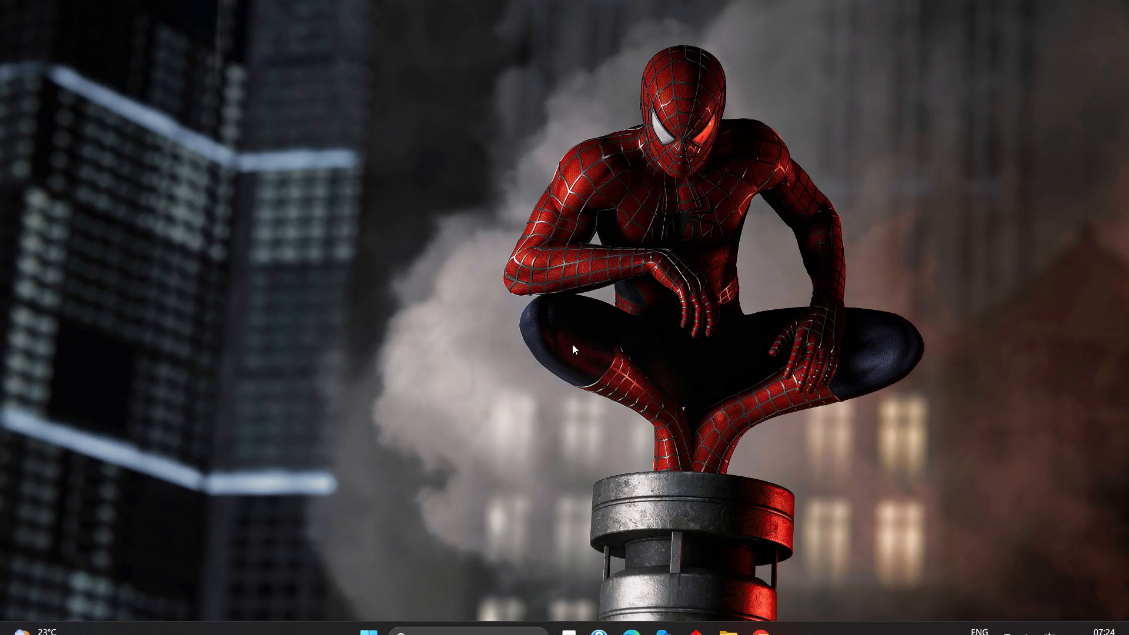
Reopen the AquaNova mini project report document.
double_click(245, 337)
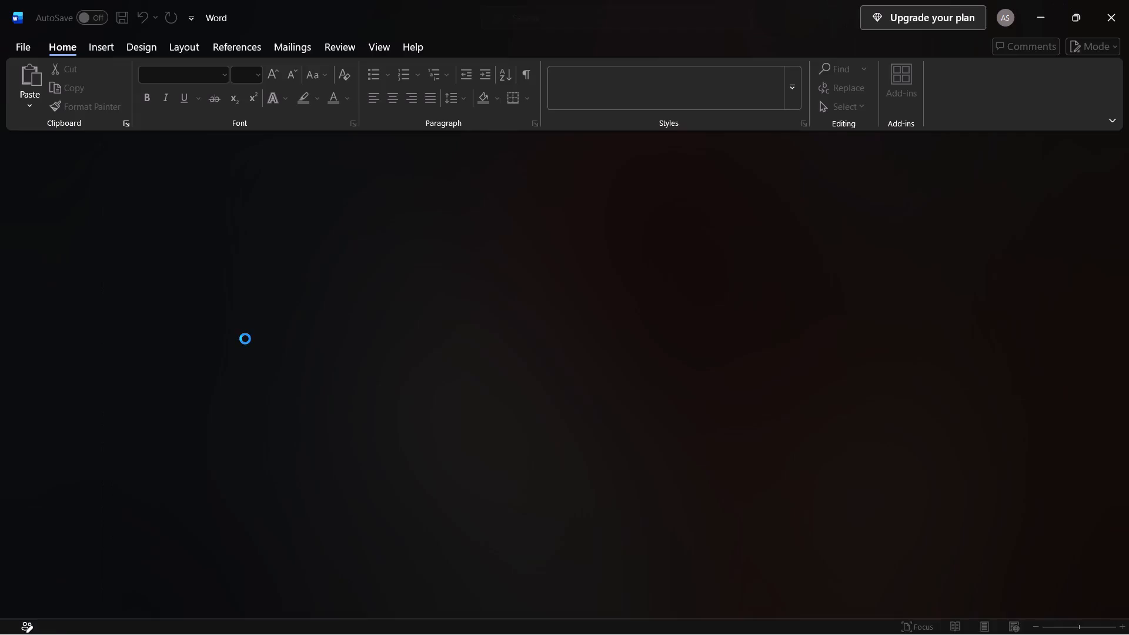
Skim the report from the cover page to Chapter 8, checking the Chapter 4 diagrams and the team contribution table in section 7.4.
scroll(473, 311, down, 18)
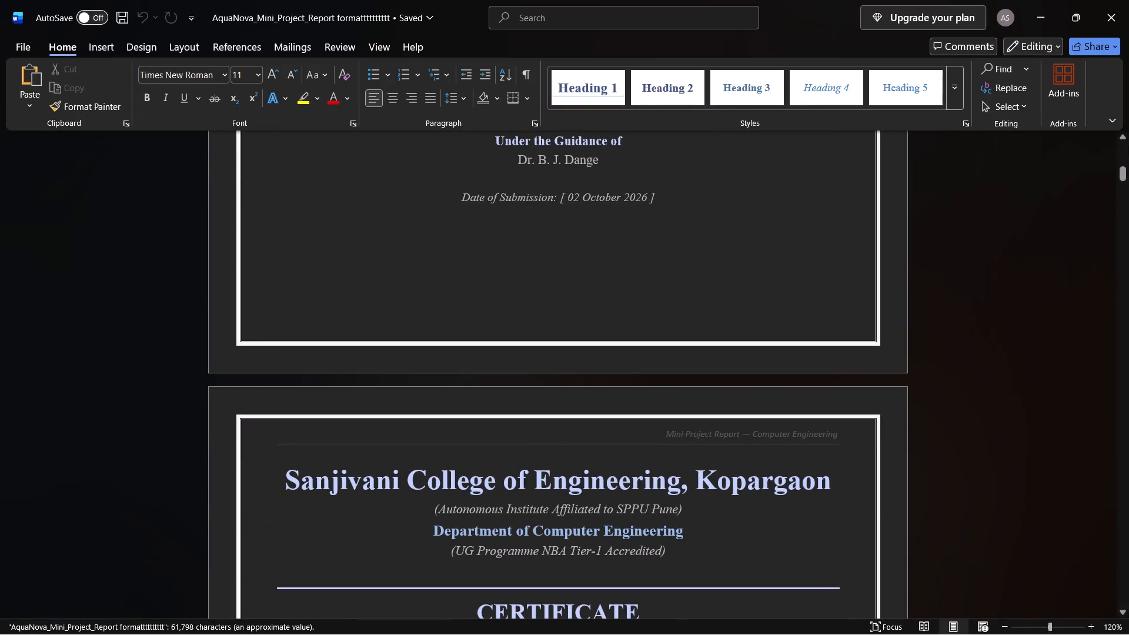
drag(1123, 170, 1128, 321)
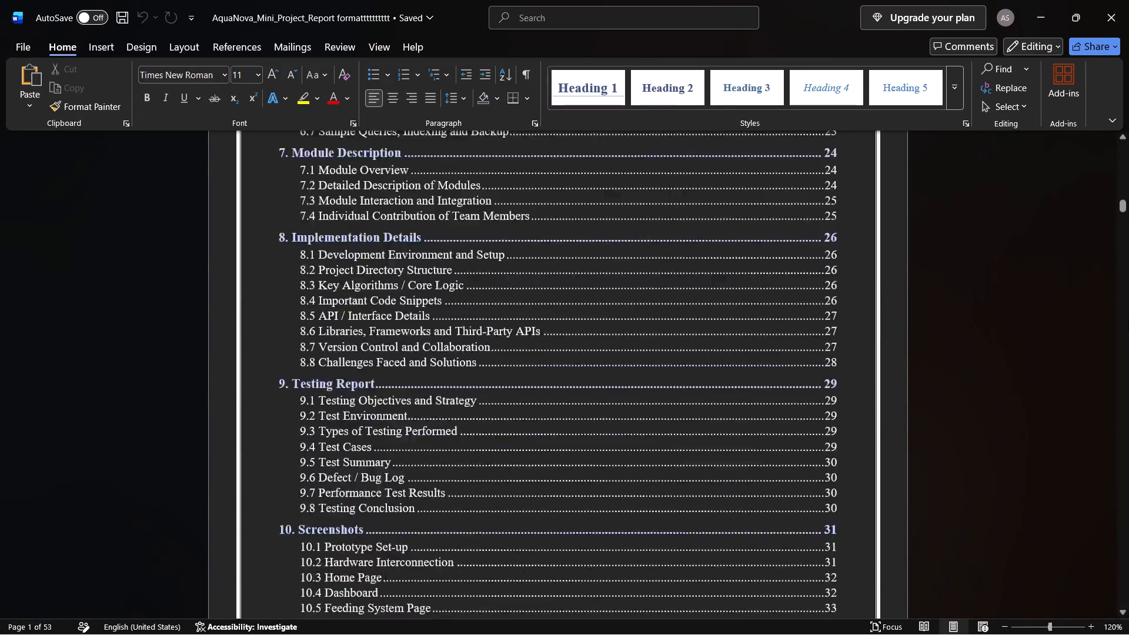
drag(1128, 321, 1128, 425)
scroll(973, 357, down, 4)
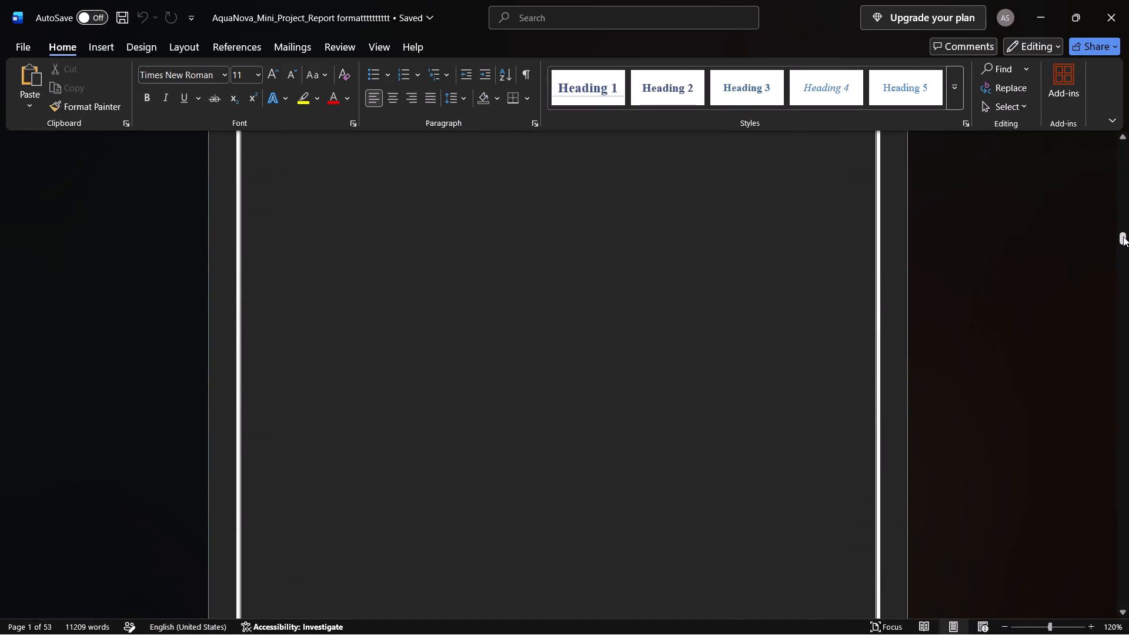
drag(1124, 236, 1128, 365)
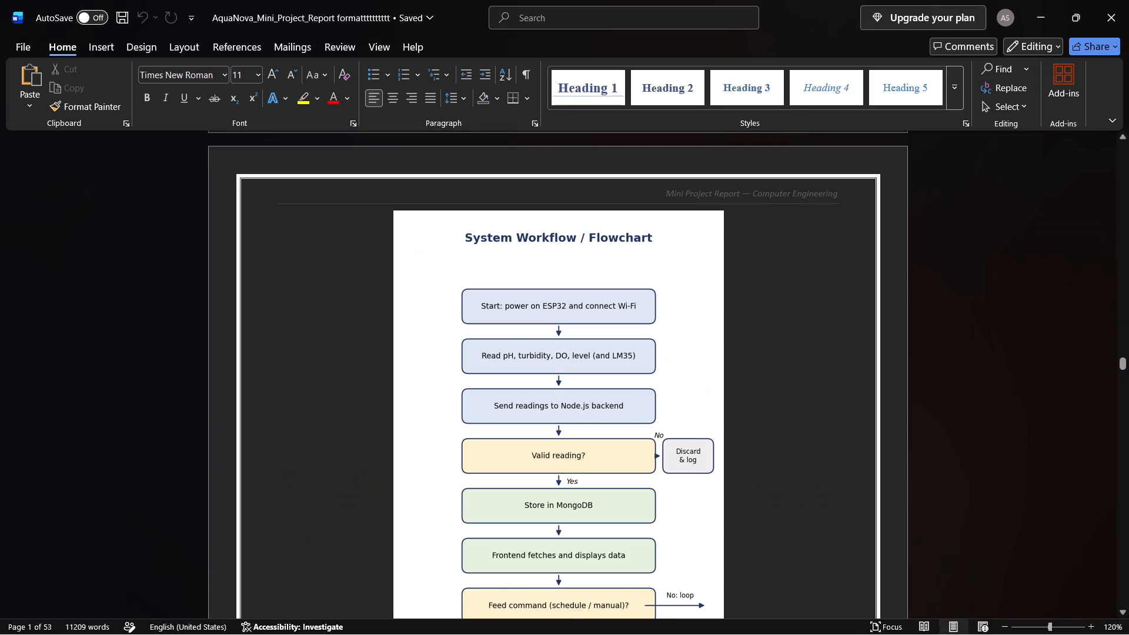
scroll(806, 312, down, 12)
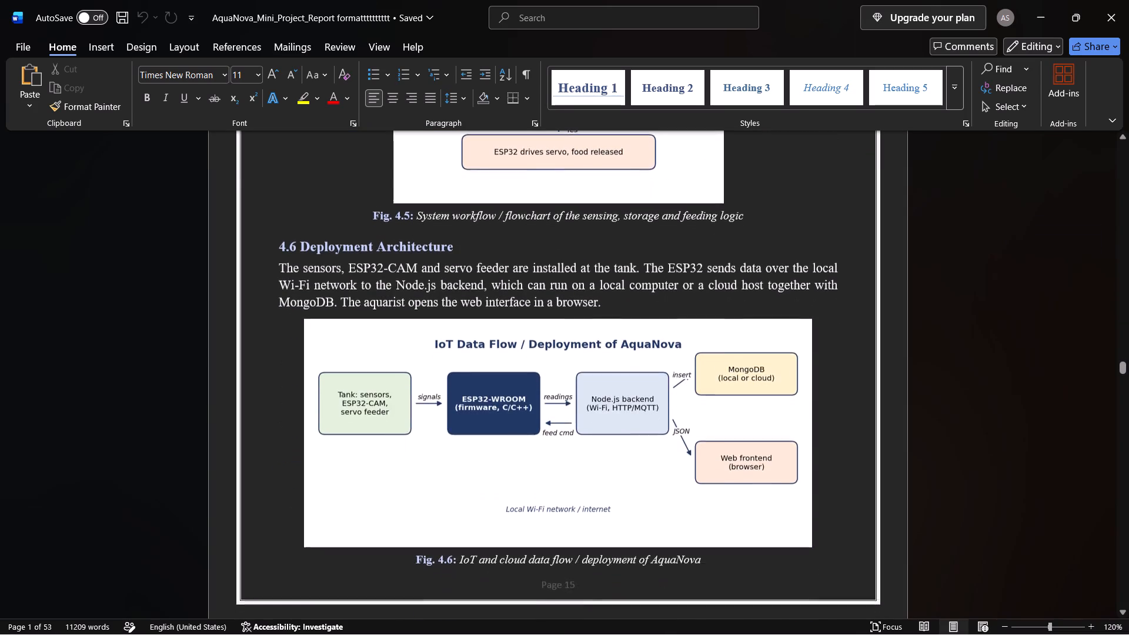
scroll(801, 293, down, 18)
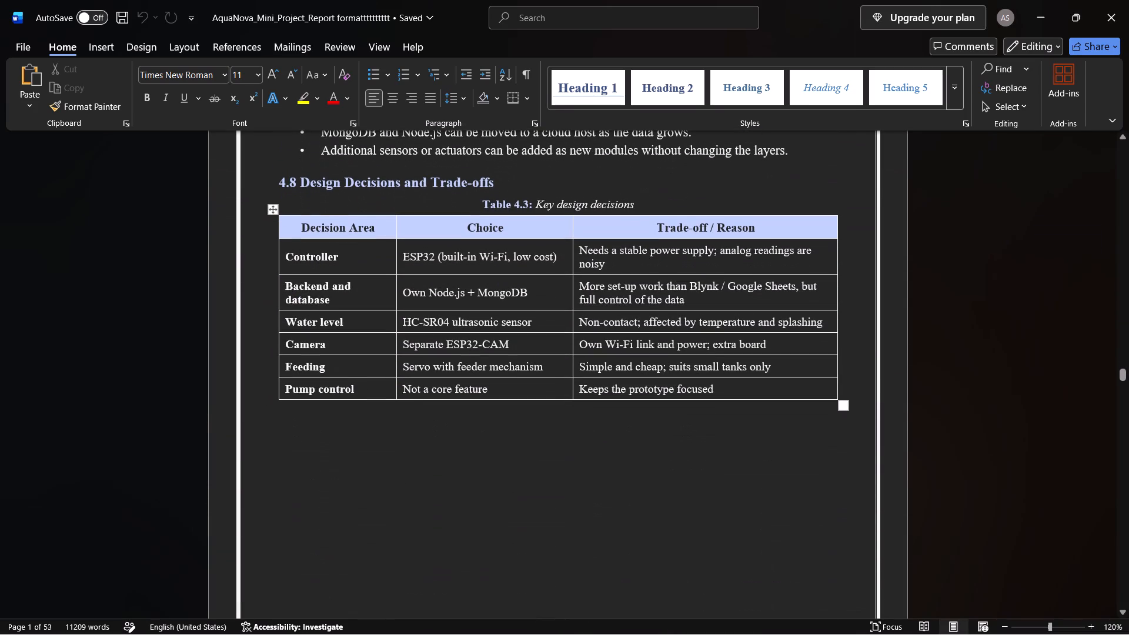
drag(1119, 372, 1125, 419)
scroll(861, 312, down, 1)
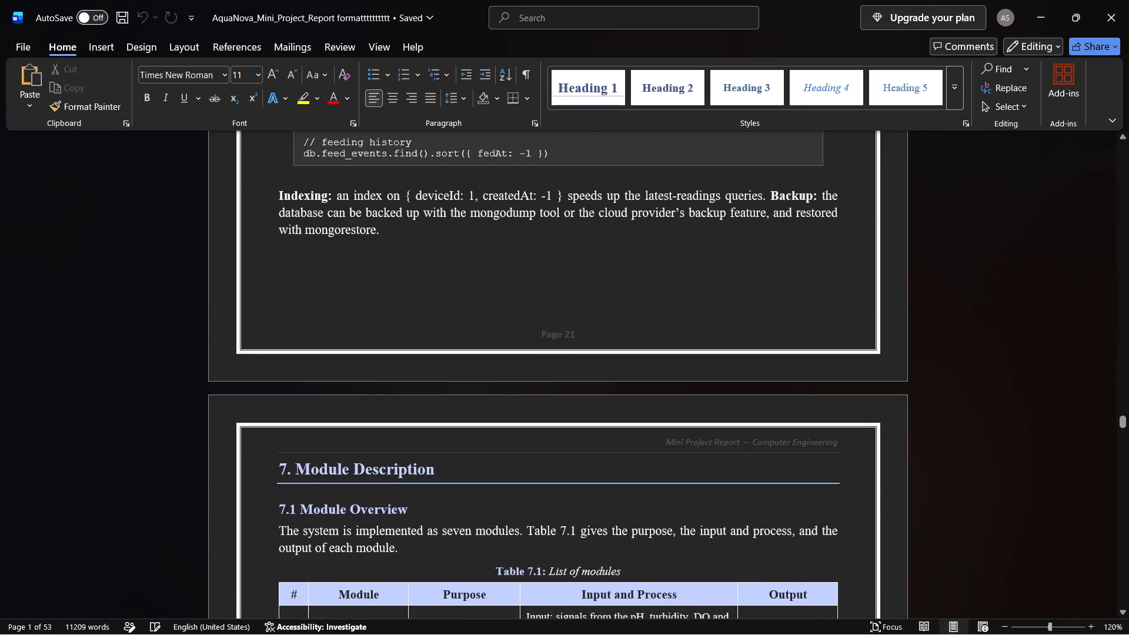
scroll(861, 312, down, 18)
scroll(861, 307, down, 7)
scroll(861, 307, up, 1)
scroll(861, 306, down, 7)
scroll(861, 306, up, 1)
scroll(861, 306, down, 16)
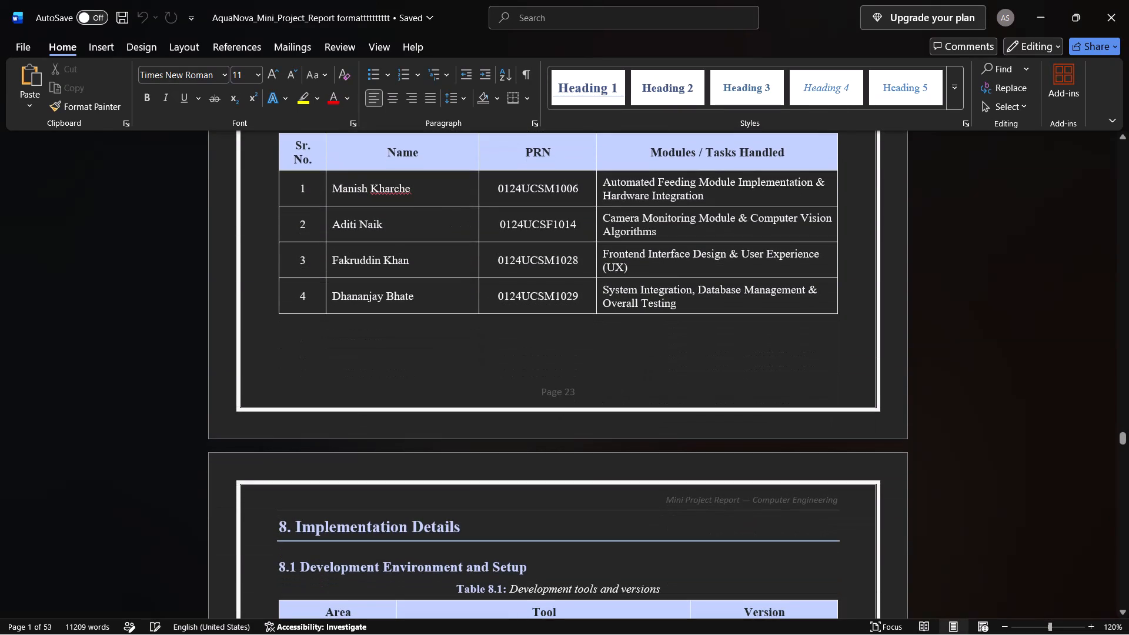
scroll(861, 302, down, 13)
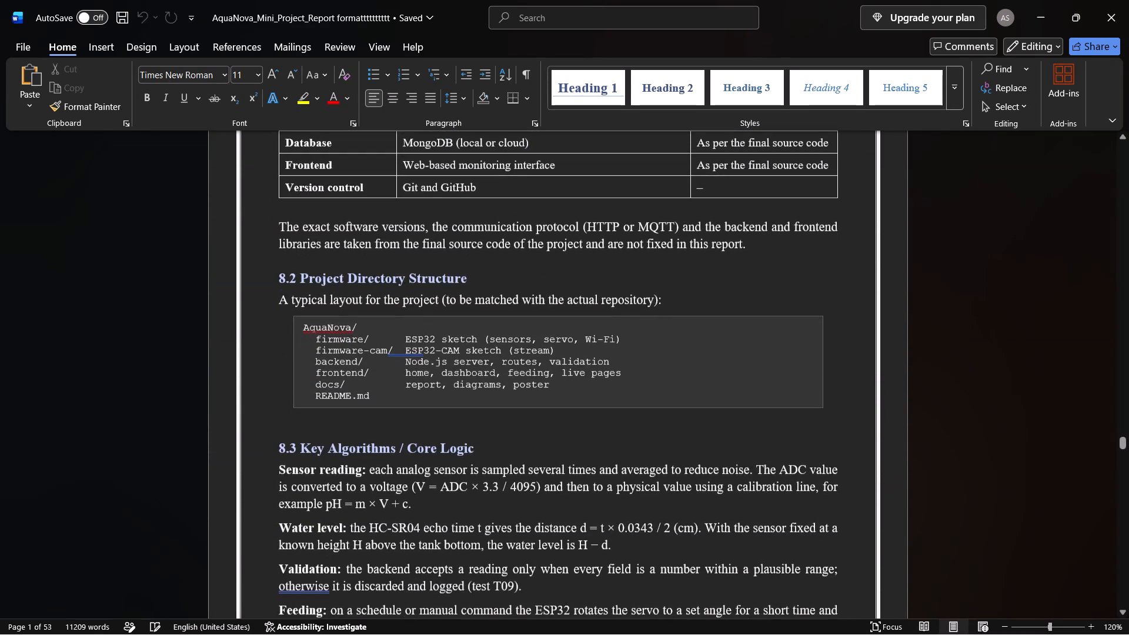
scroll(859, 293, up, 15)
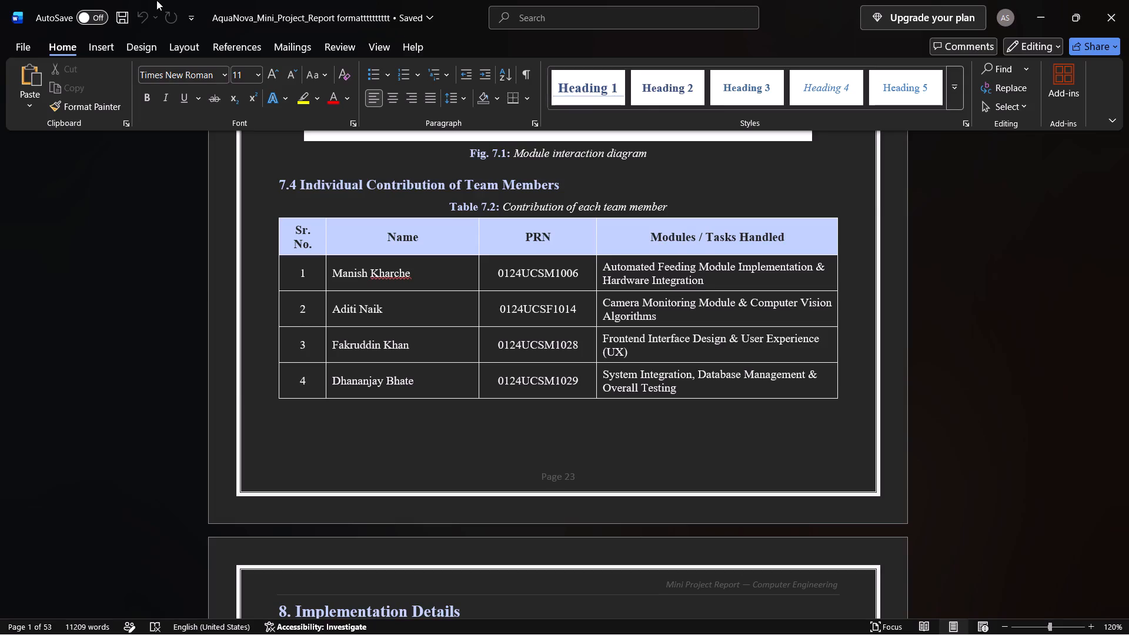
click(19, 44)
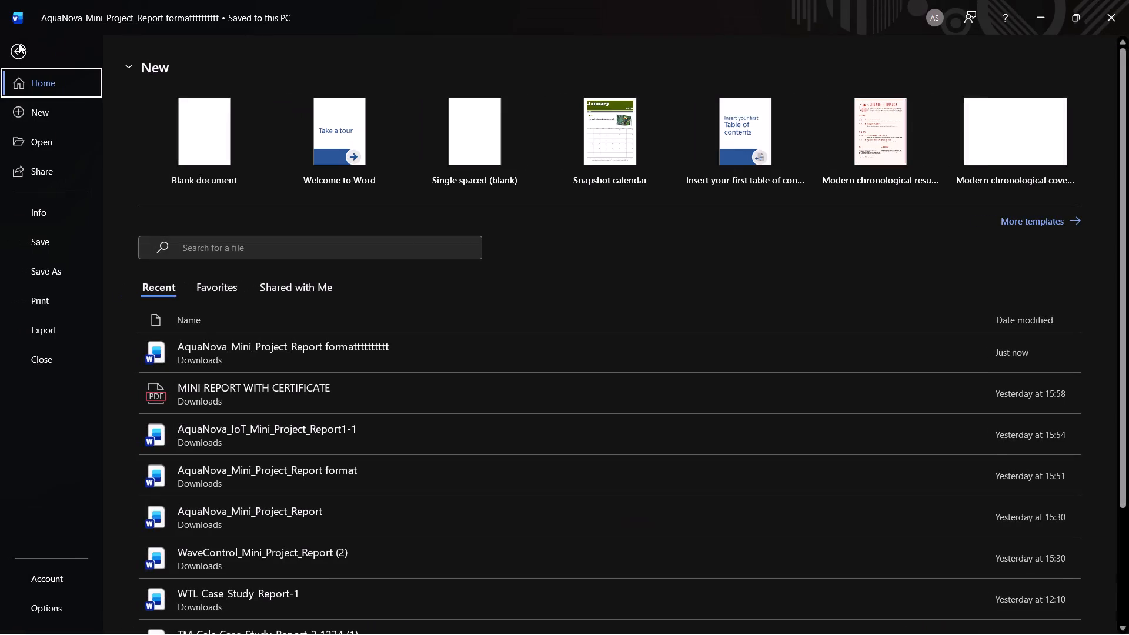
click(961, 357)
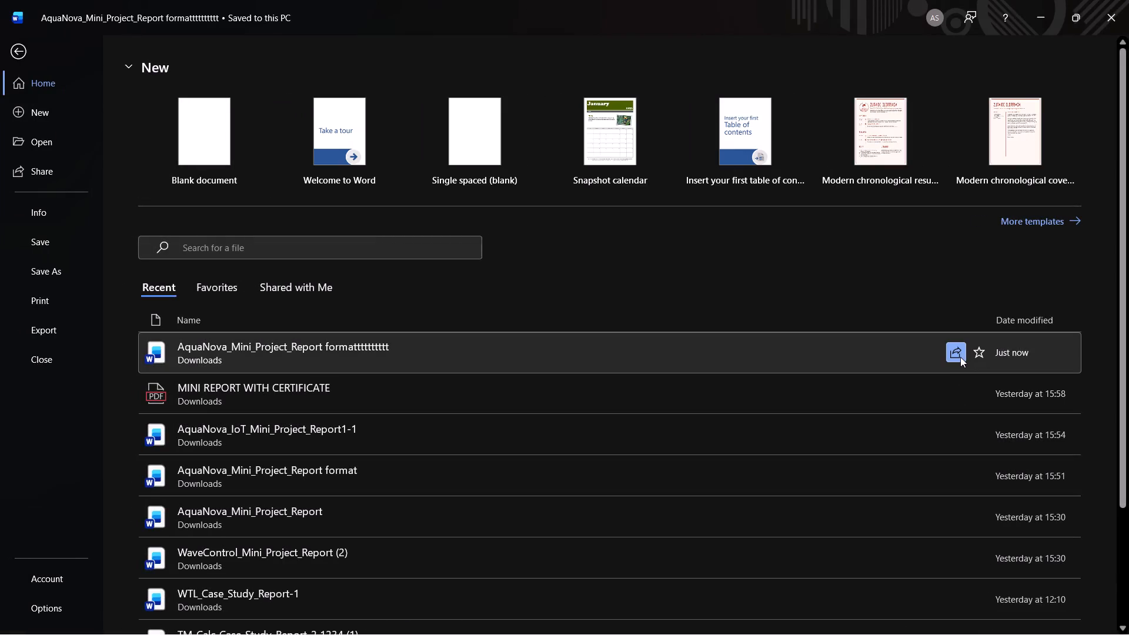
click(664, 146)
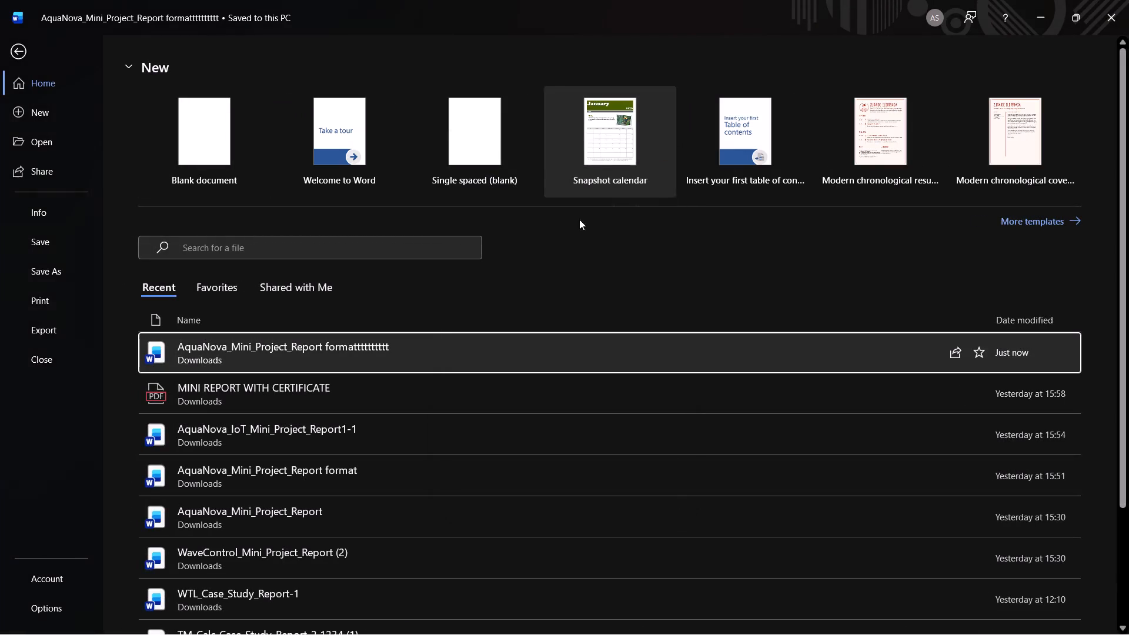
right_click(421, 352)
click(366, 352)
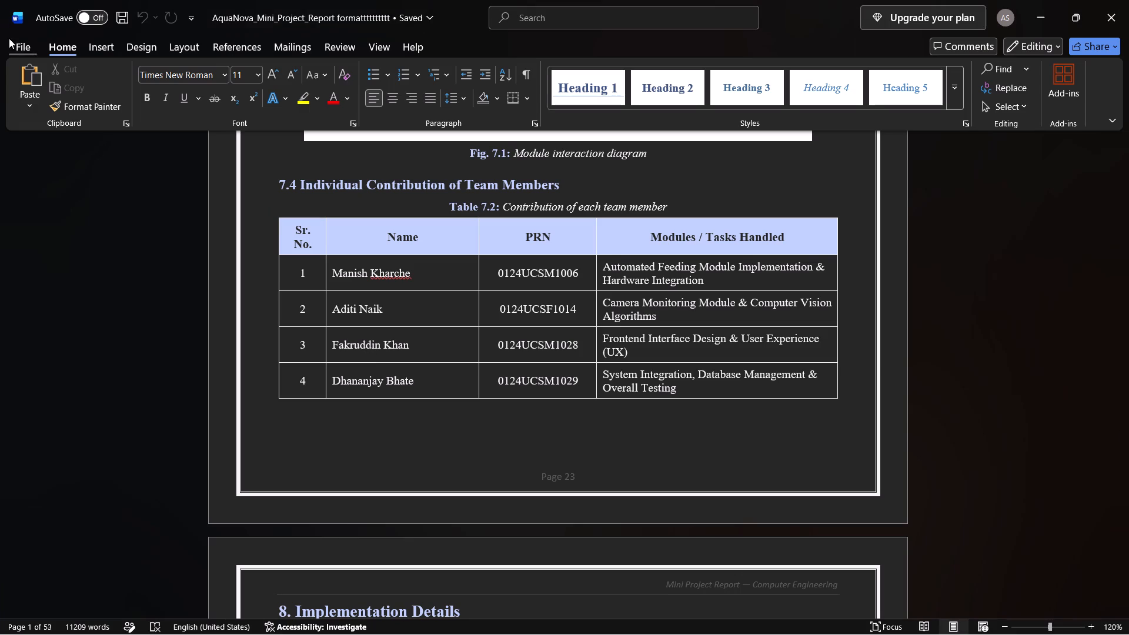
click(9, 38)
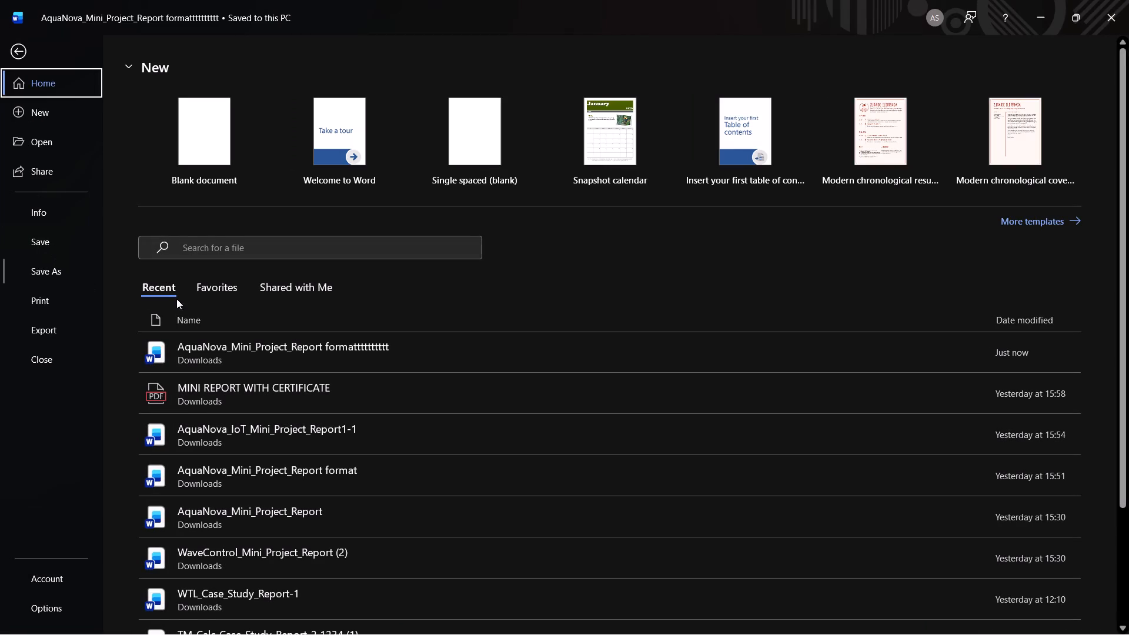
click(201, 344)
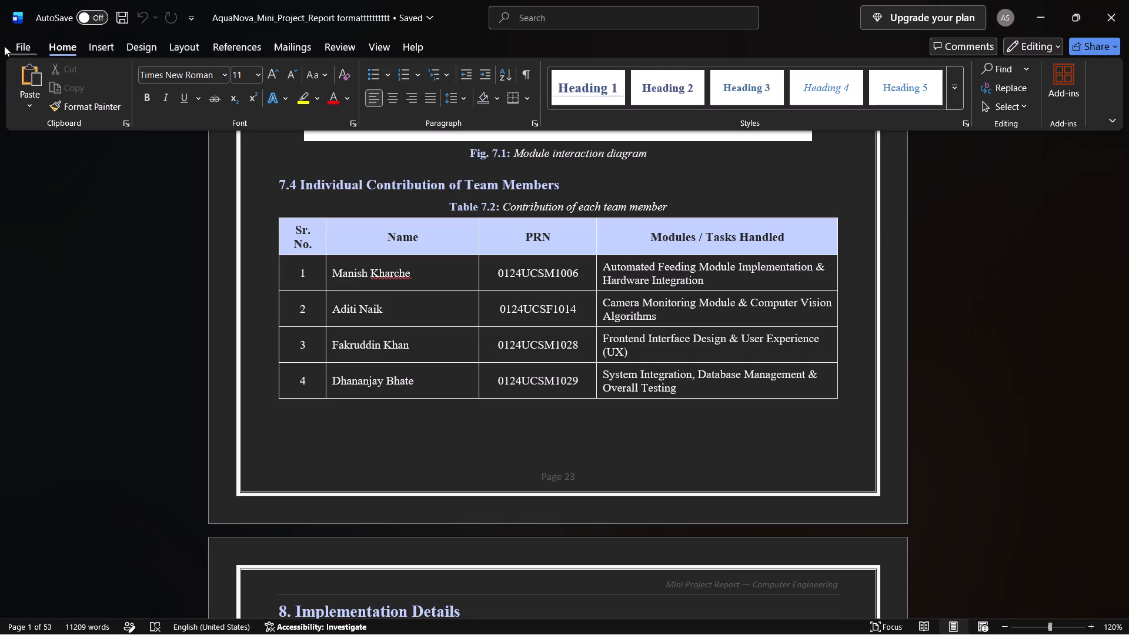
Start saving a copy of the report with Save As, choosing the Downloads folder as its location.
click(6, 46)
click(42, 279)
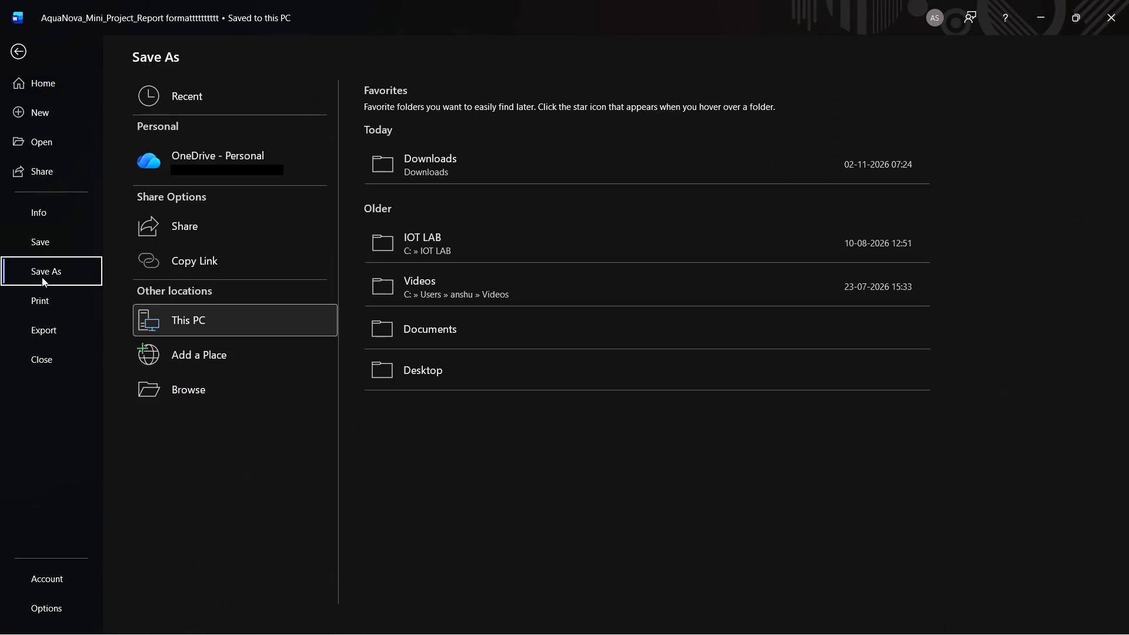
click(415, 179)
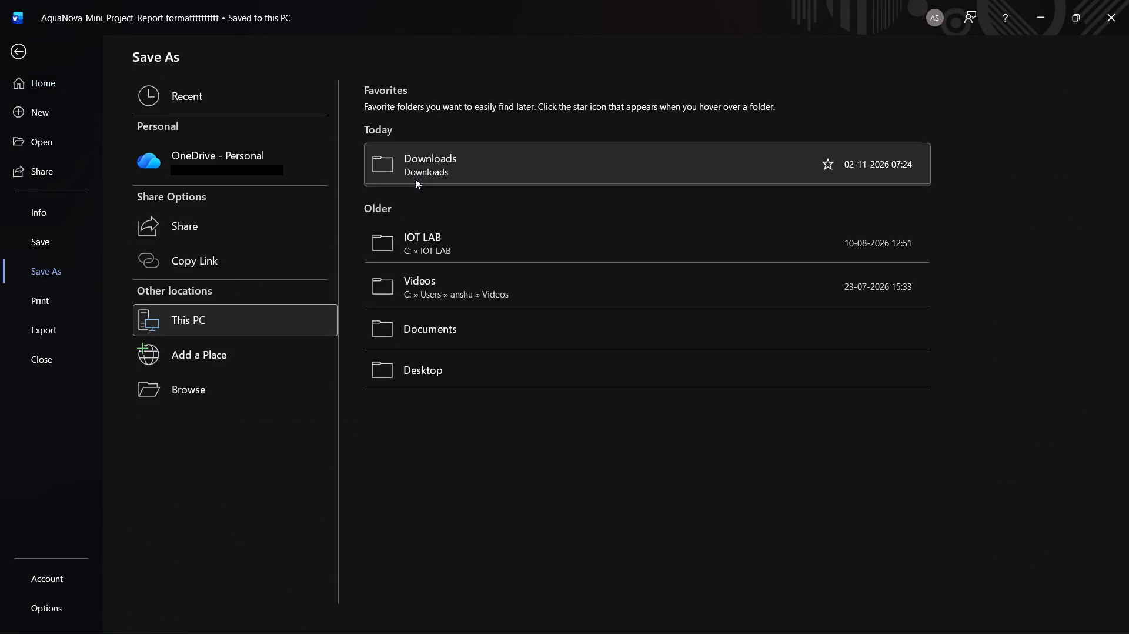
scroll(91, 182, down, 1)
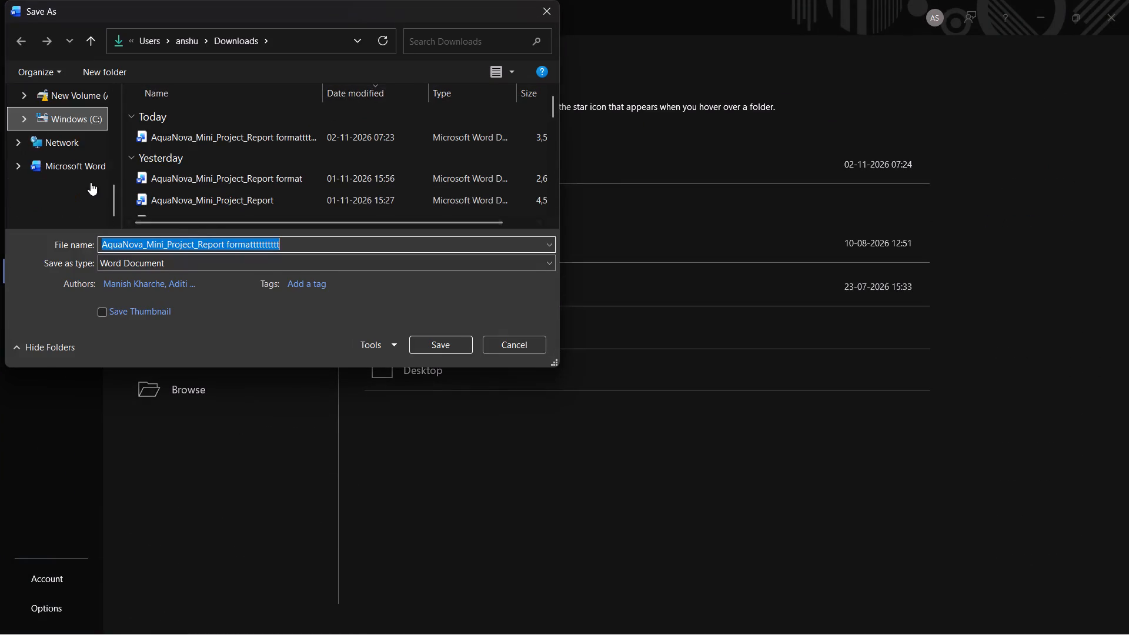
scroll(91, 182, up, 5)
scroll(89, 179, down, 1)
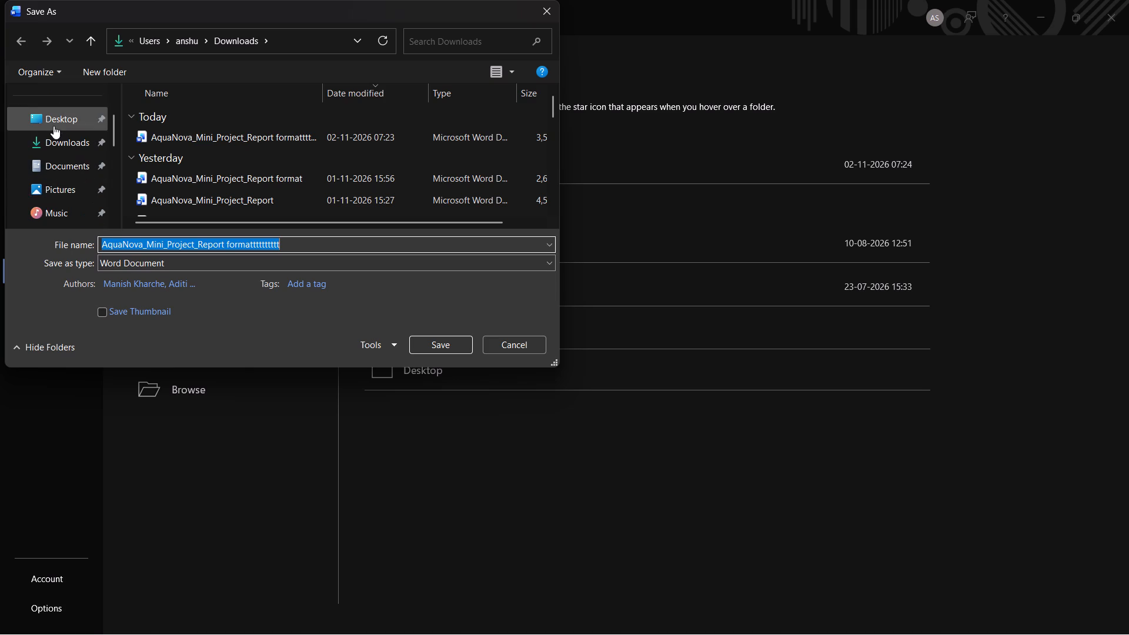
click(48, 137)
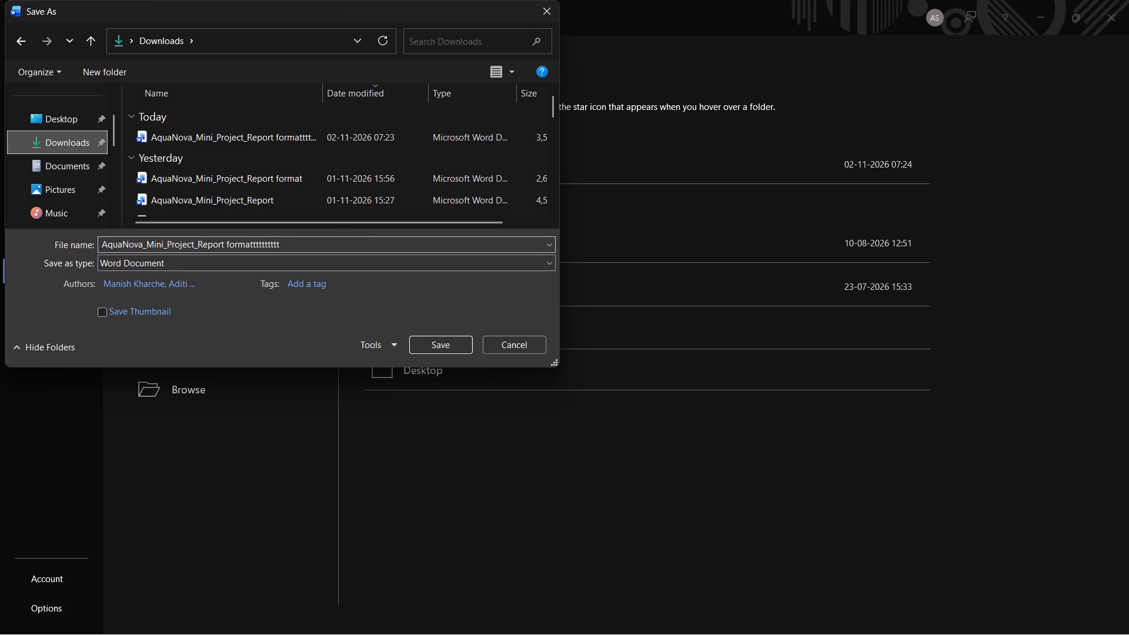
Replace the last word of the copy's file name so that it reads "AquaNova_Mini_Project_Report fin".
click(356, 242)
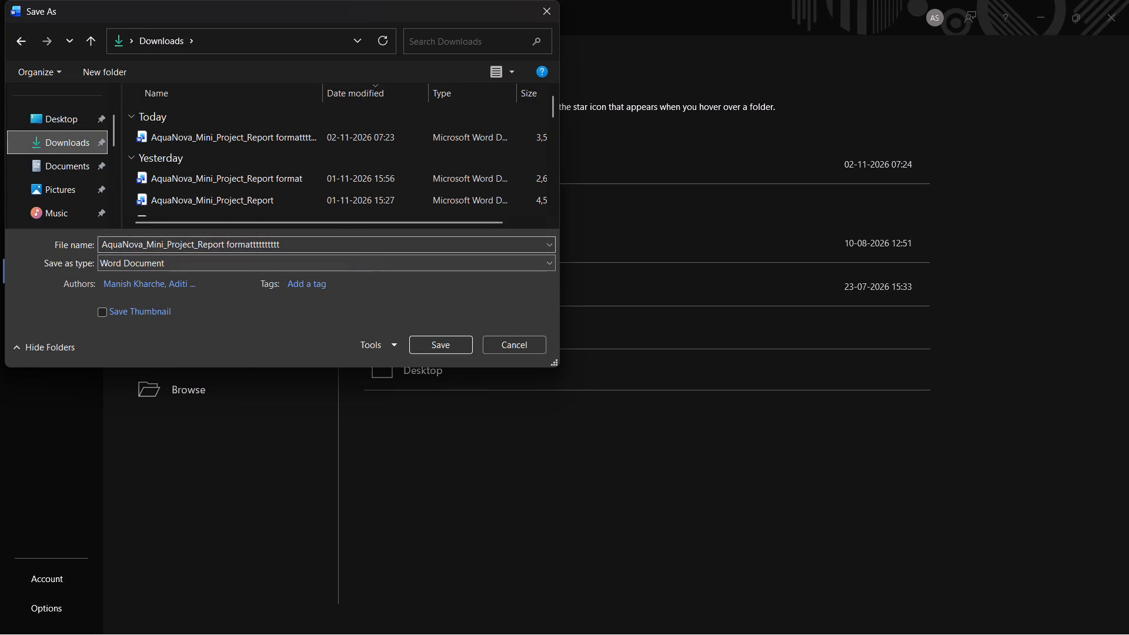
click(356, 242)
key(BackSpace)
key(BackSpace)
key(BackSpace)
key(BackSpace)
key(BackSpace)
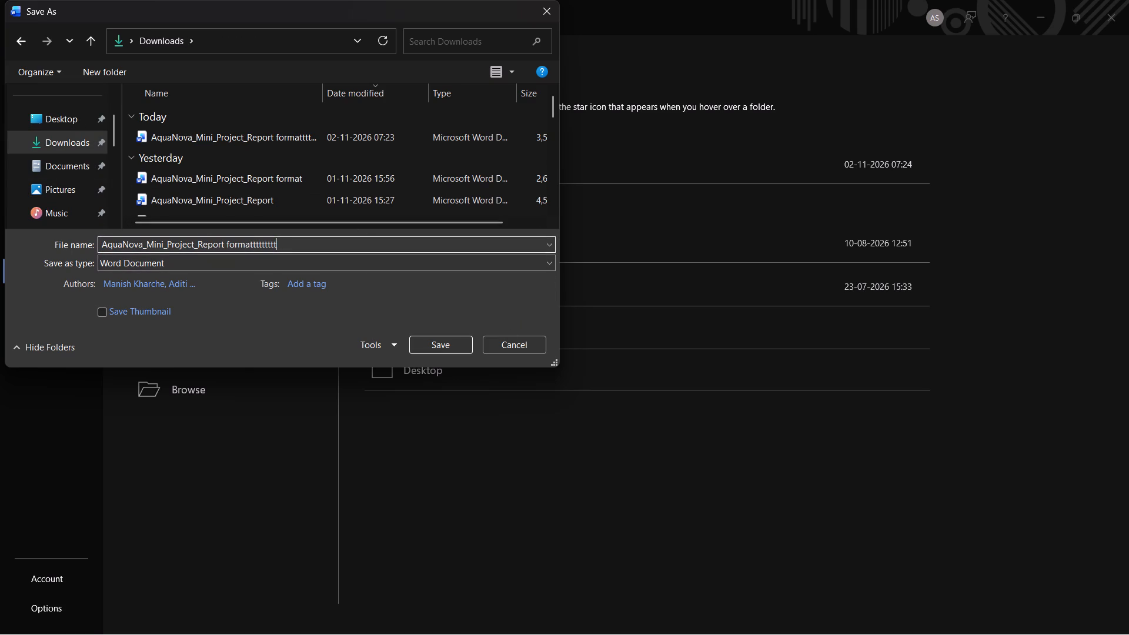
key(BackSpace)
key(BackSpace)
key(BackSpace)
key(BackSpace)
key(BackSpace)
key(BackSpace)
key(BackSpace)
key(BackSpace)
key(BackSpace)
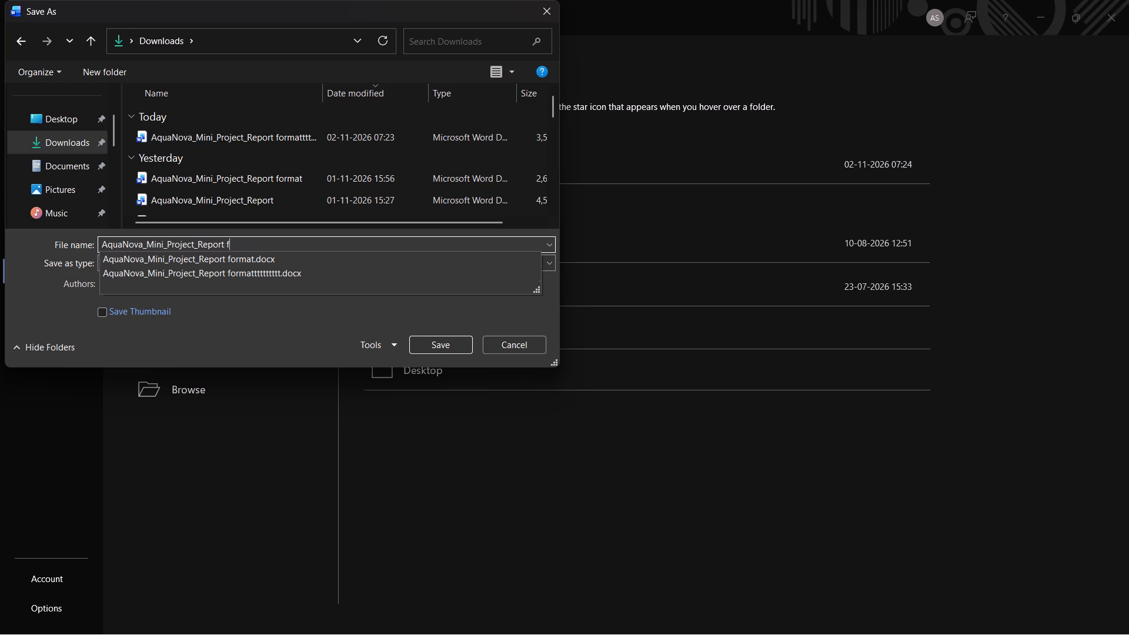
key(i)
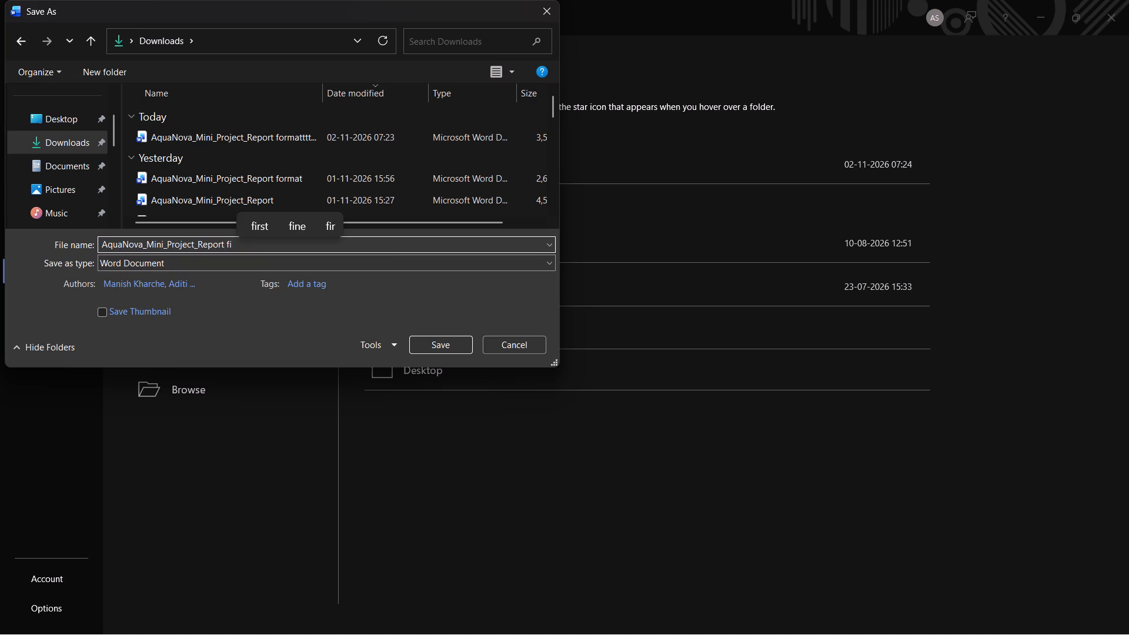
key(m)
key(BackSpace)
key(n)
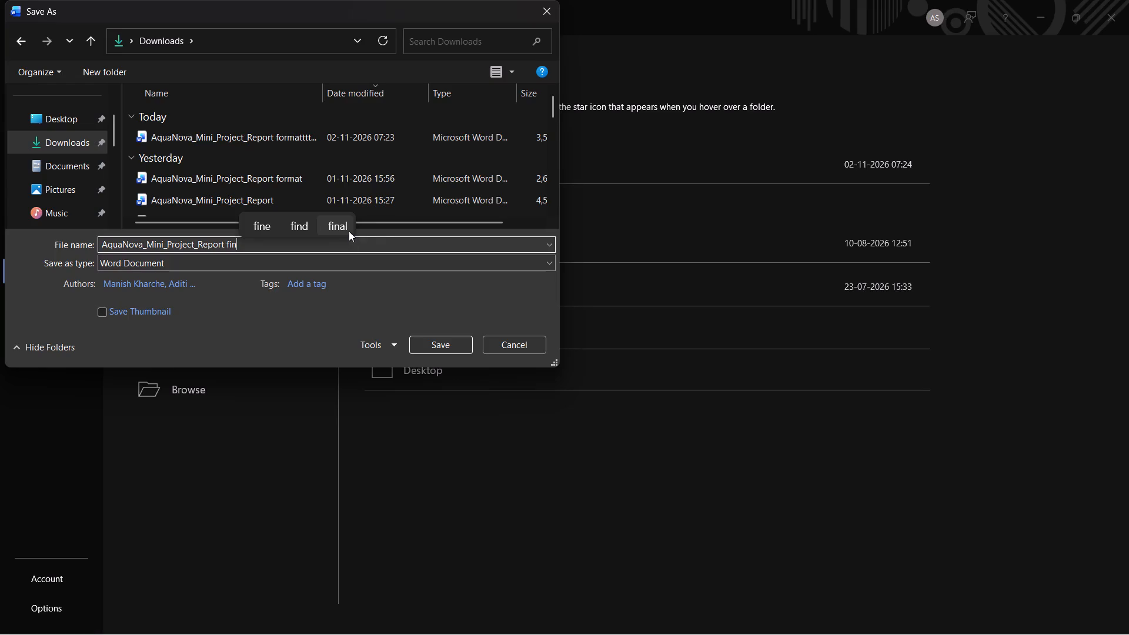
Complete the copy's file name as "AquaNova_Mini_Project_Report final" and save it as a Word document in Downloads.
click(349, 231)
click(442, 343)
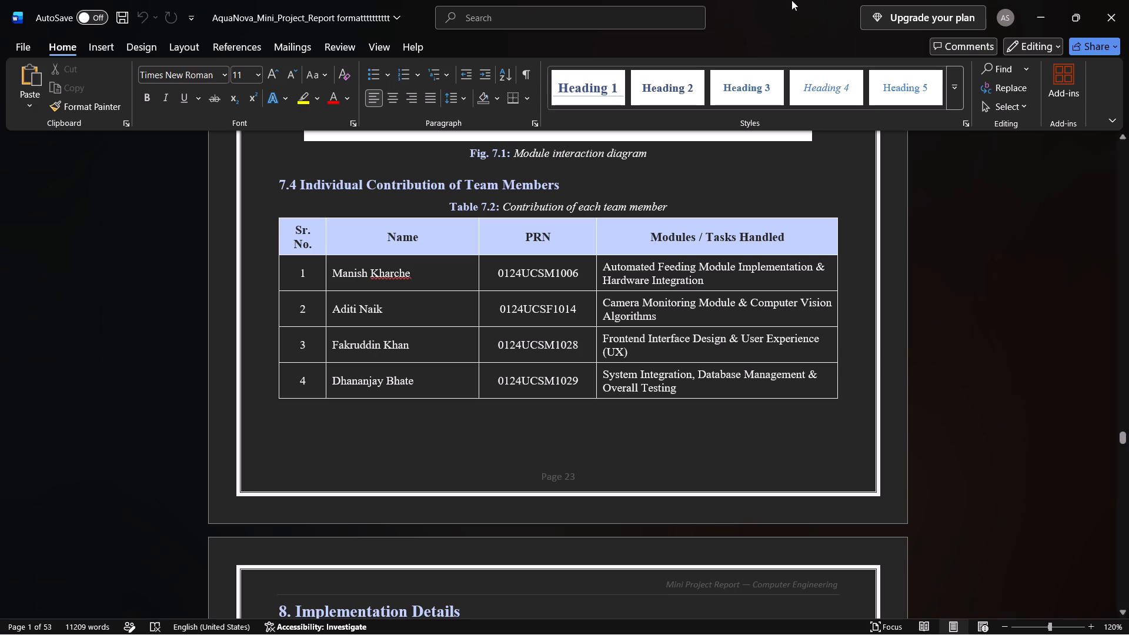
Switch to File Explorer and copy the "AquaNova_Mini_Project_Report final" file from the Downloads folder, then close the window.
click(1047, 1)
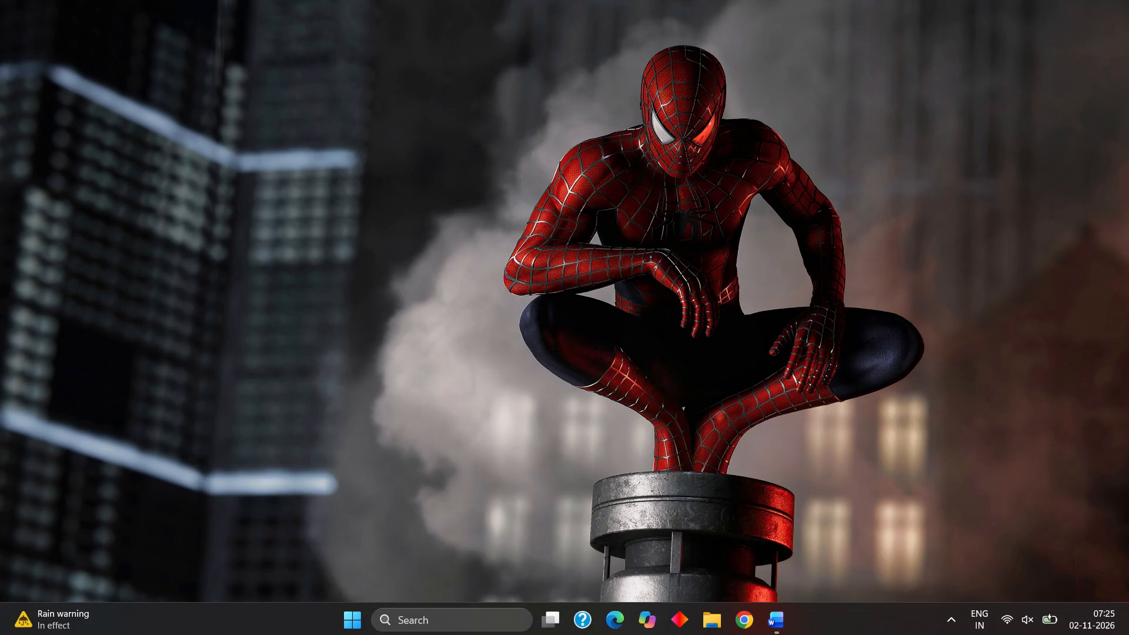
click(700, 615)
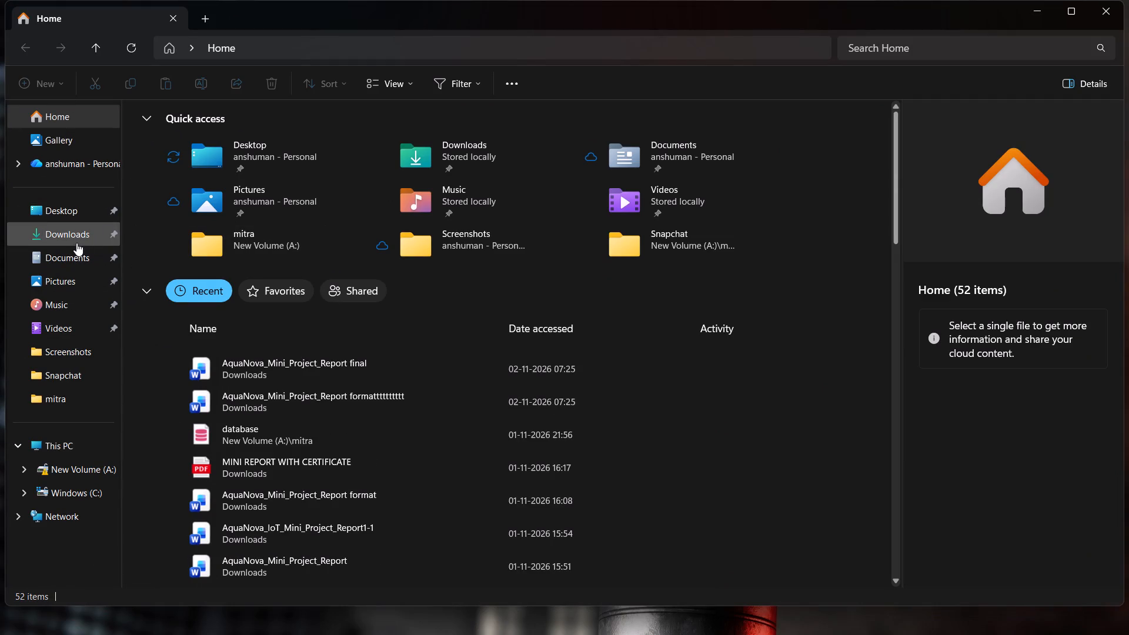
click(72, 244)
click(260, 155)
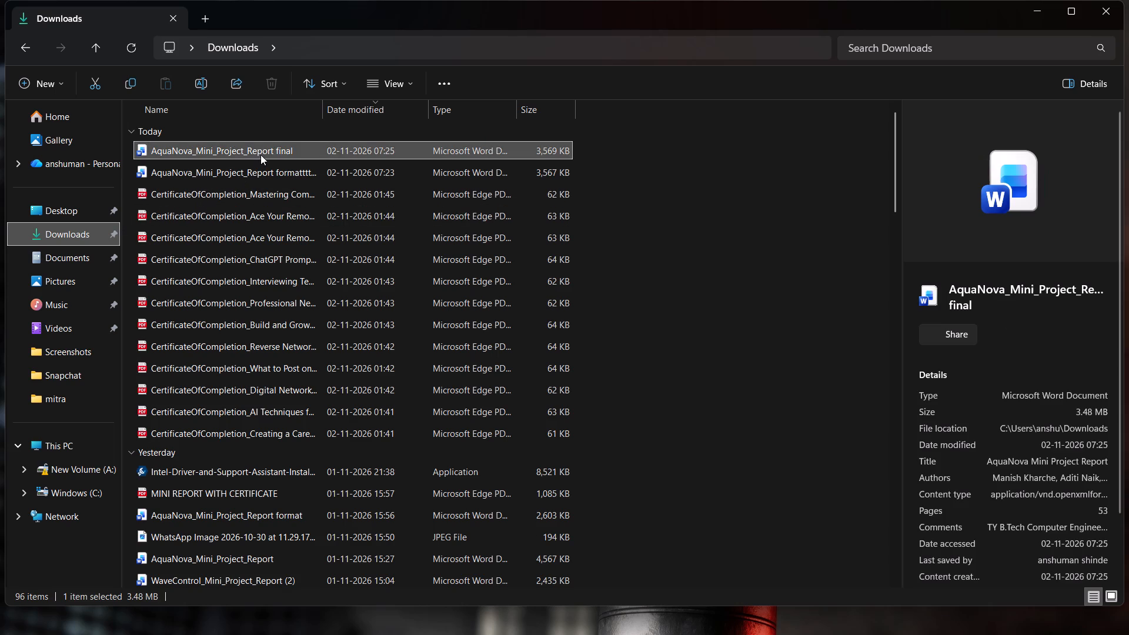
click(135, 86)
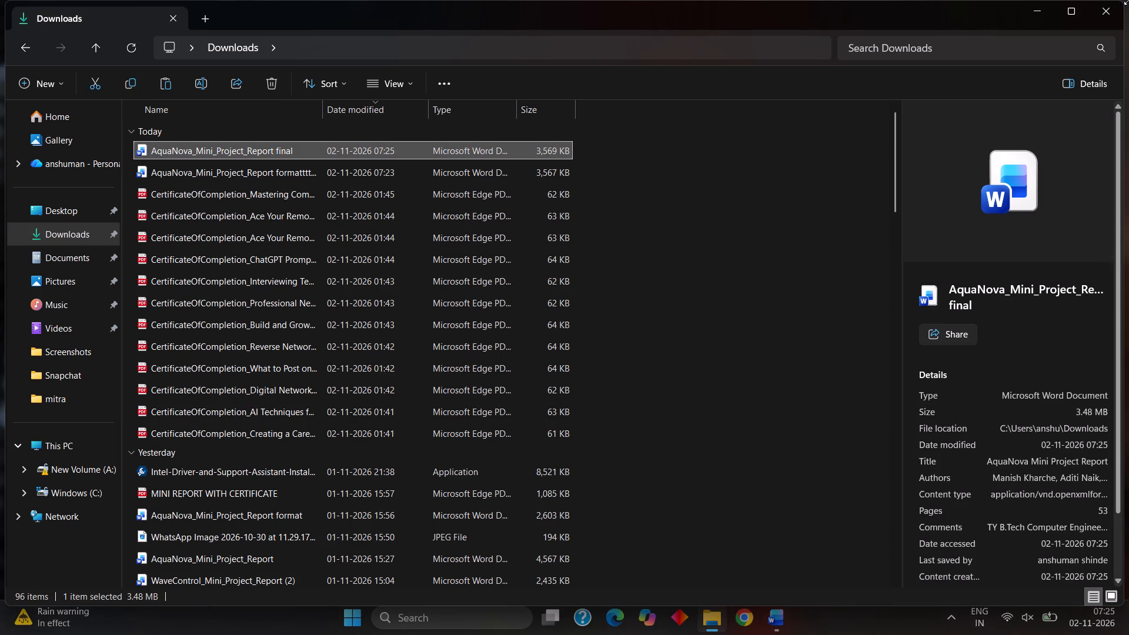
click(1099, 8)
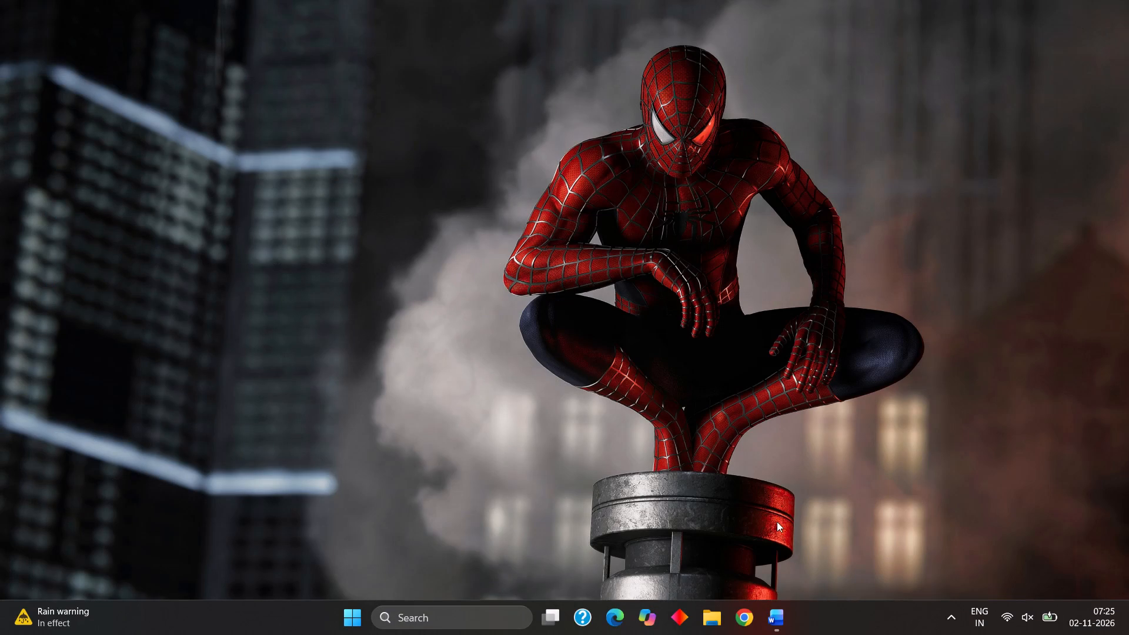
Switch to Chrome using the "Anshu" profile and start looking up WhatsApp by entering "wh" in the address bar.
click(744, 616)
click(447, 305)
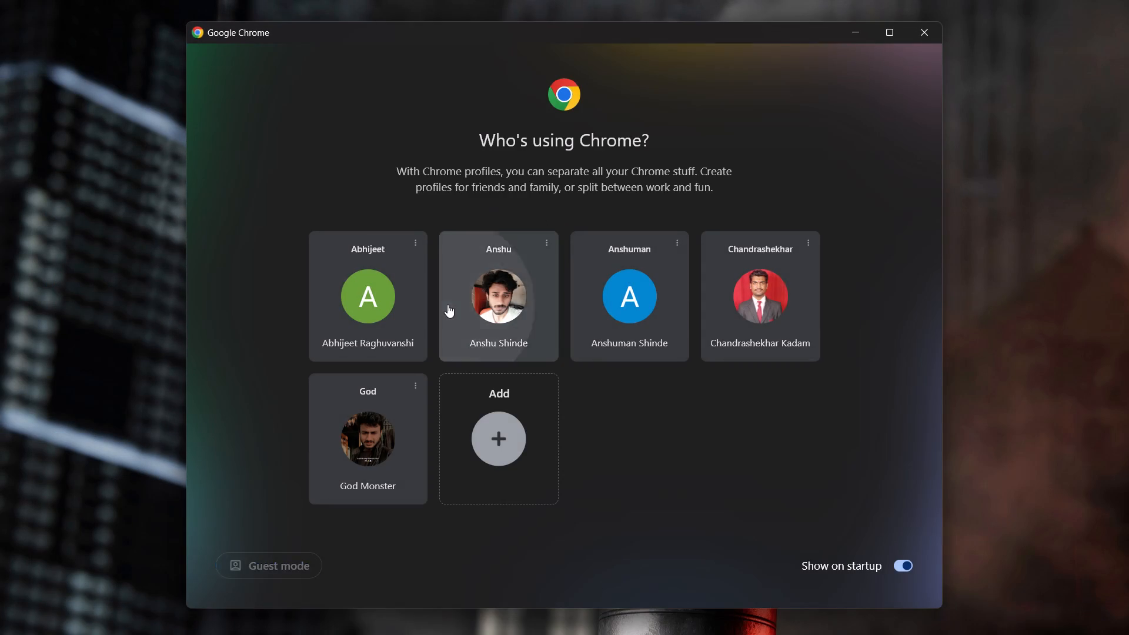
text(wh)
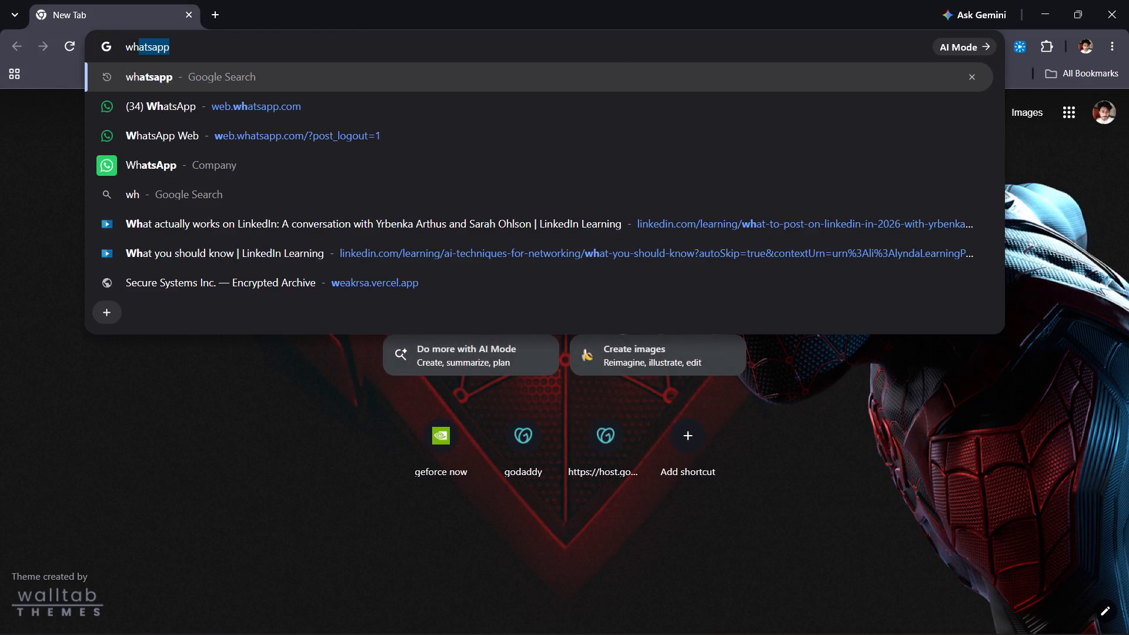